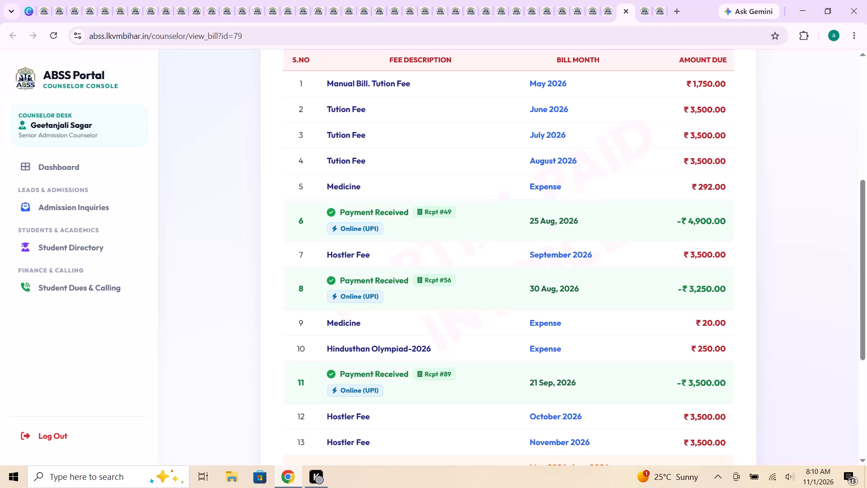
Examine the Class 5 student's fee invoice, covering monthly fees, expenses, received payments, the late fine and the remaining balance.
scroll(642, 268, "down", 2)
scroll(642, 268, "up", 1)
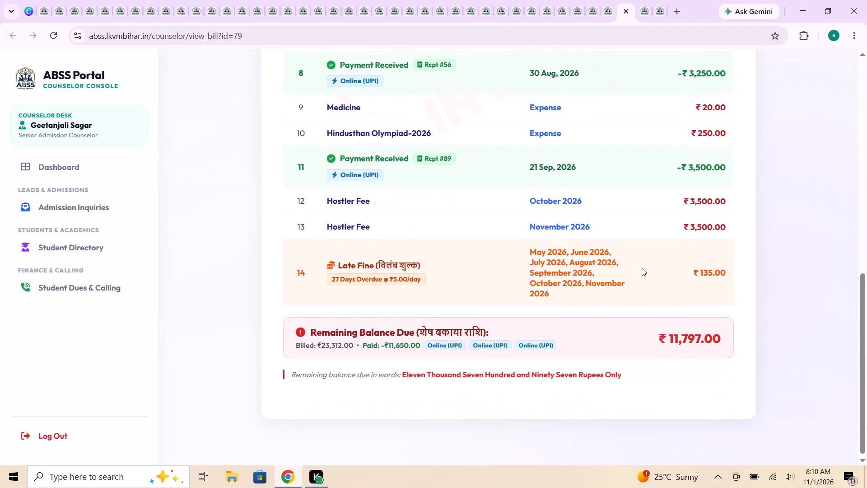
scroll(642, 268, "up", 1)
scroll(642, 268, "down", 1)
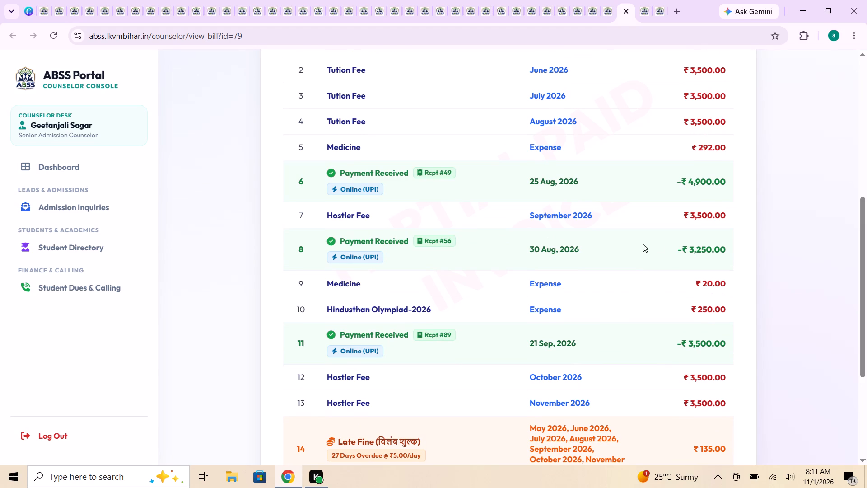
scroll(682, 294, "down", 2)
scroll(682, 294, "up", 1)
scroll(682, 294, "down", 1)
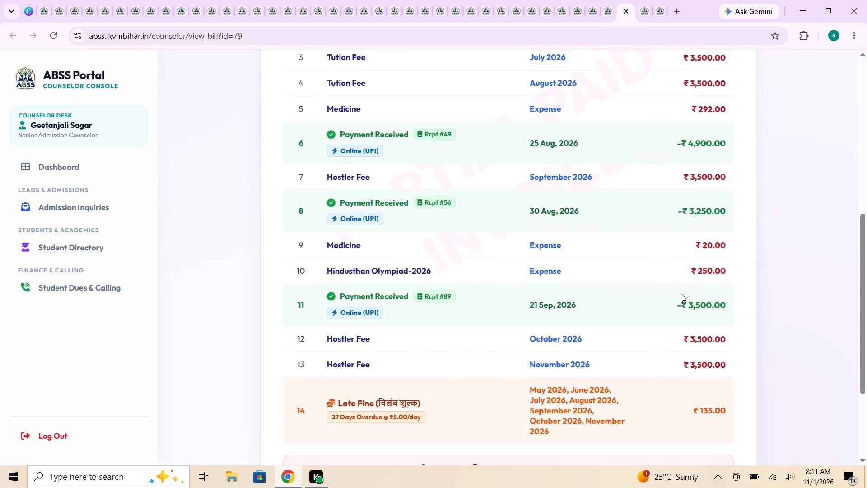
scroll(682, 294, "down", 1)
scroll(682, 294, "up", 1)
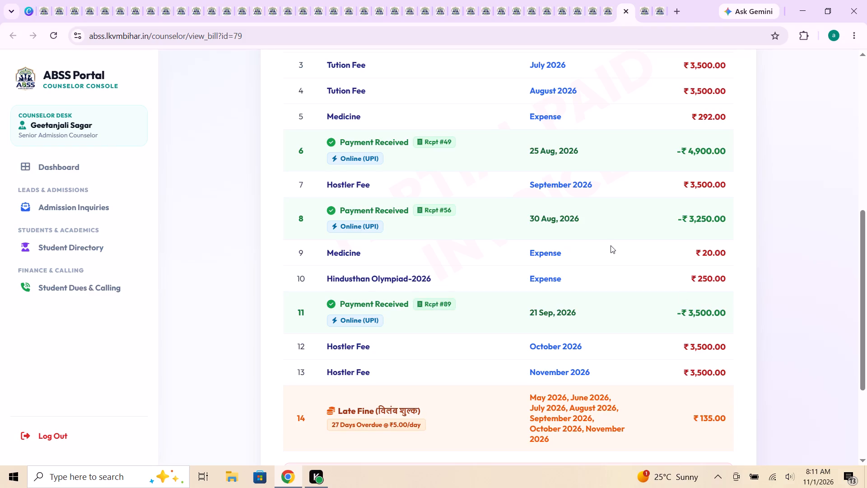
scroll(611, 245, "up", 1)
scroll(611, 245, "down", 1)
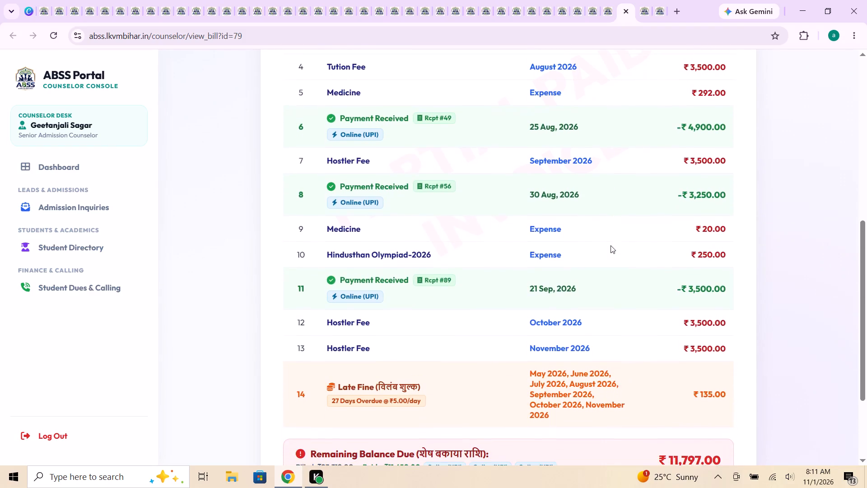
scroll(611, 245, "down", 1)
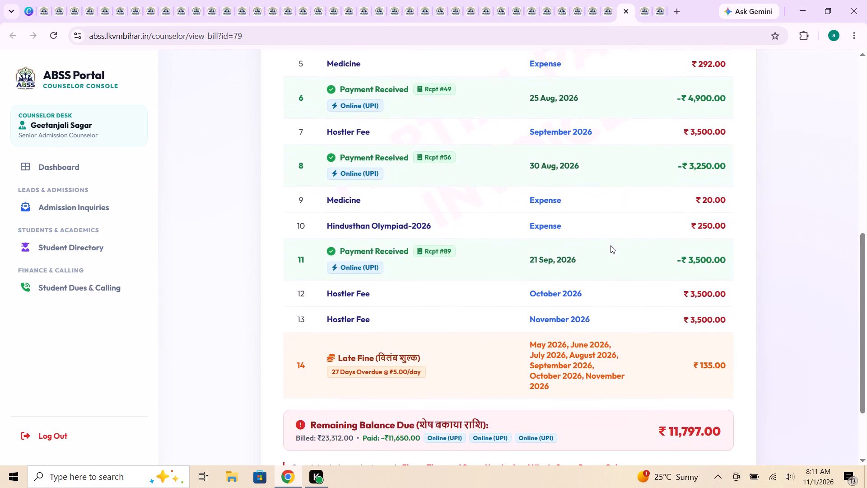
left_click(611, 245)
scroll(610, 253, "up", 2)
scroll(610, 253, "down", 1)
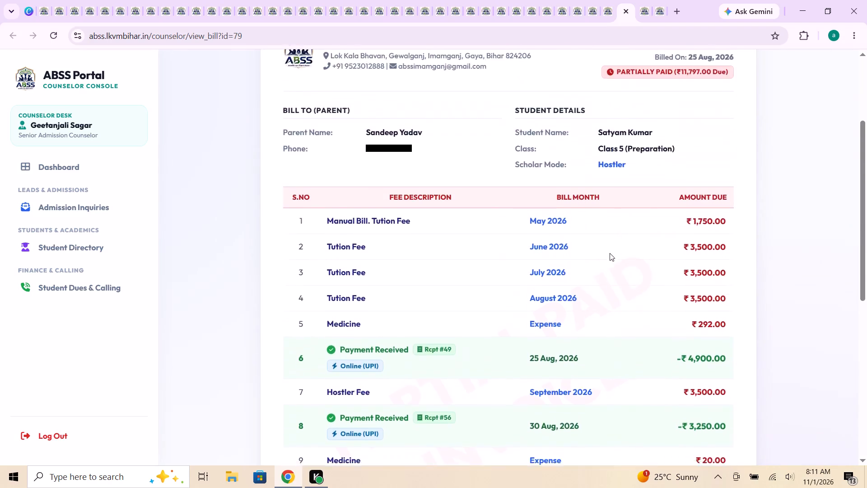
scroll(610, 253, "down", 2)
scroll(610, 253, "up", 1)
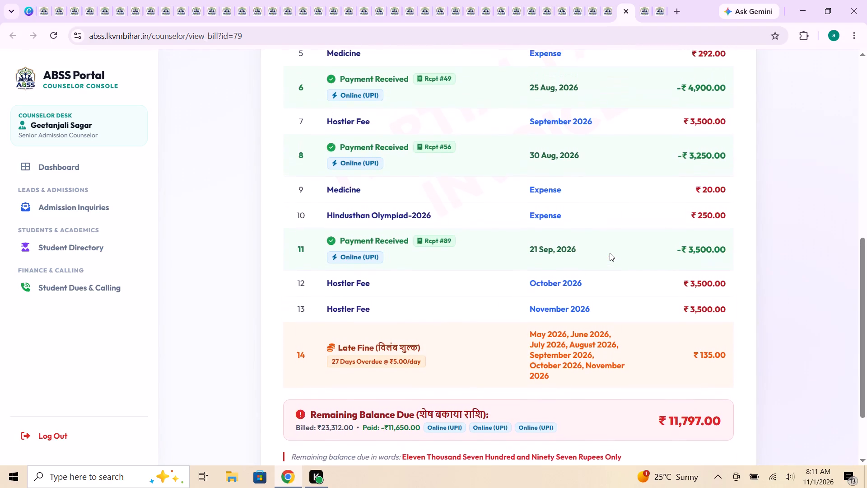
scroll(610, 253, "up", 1)
scroll(610, 253, "down", 1)
scroll(610, 253, "up", 1)
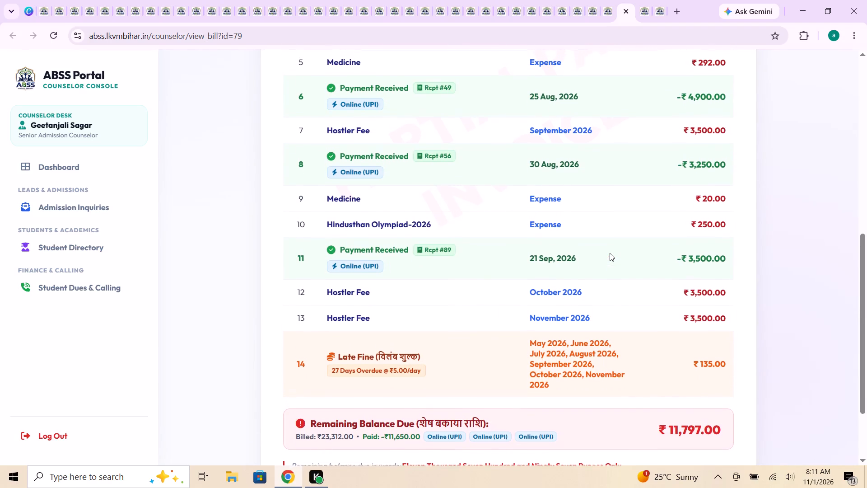
scroll(610, 253, "up", 1)
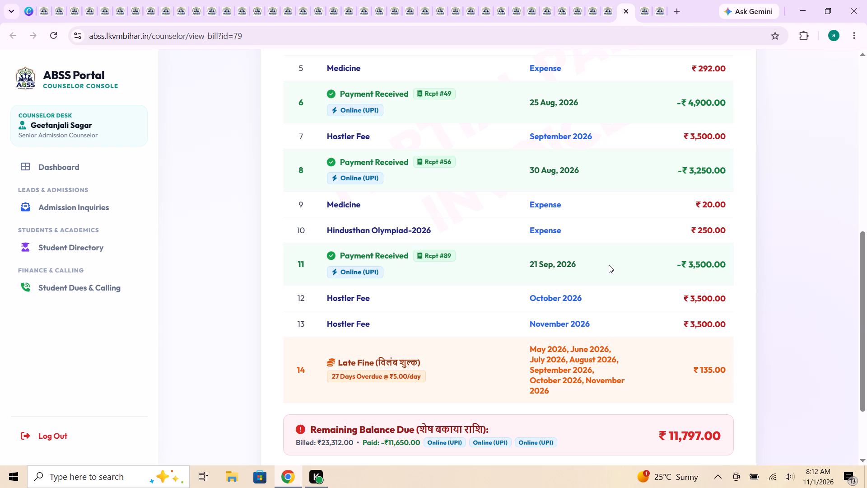
scroll(629, 303, "down", 2)
scroll(629, 303, "up", 1)
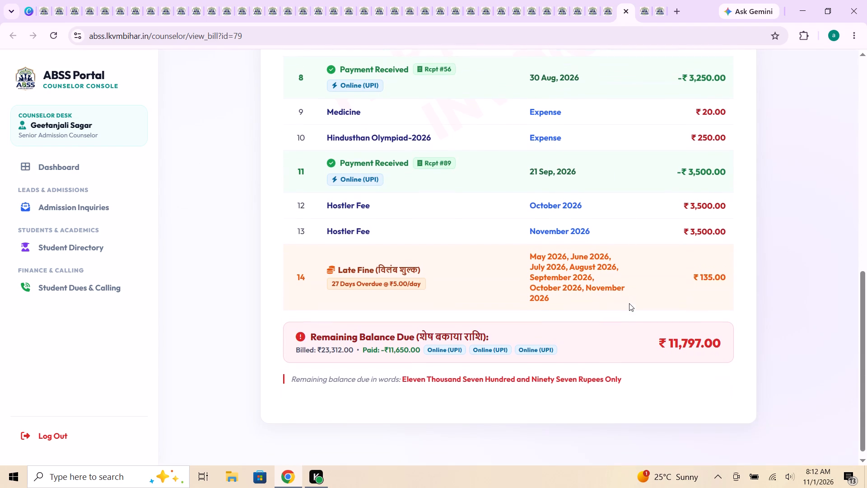
scroll(629, 303, "up", 1)
scroll(629, 303, "down", 1)
scroll(629, 303, "up", 1)
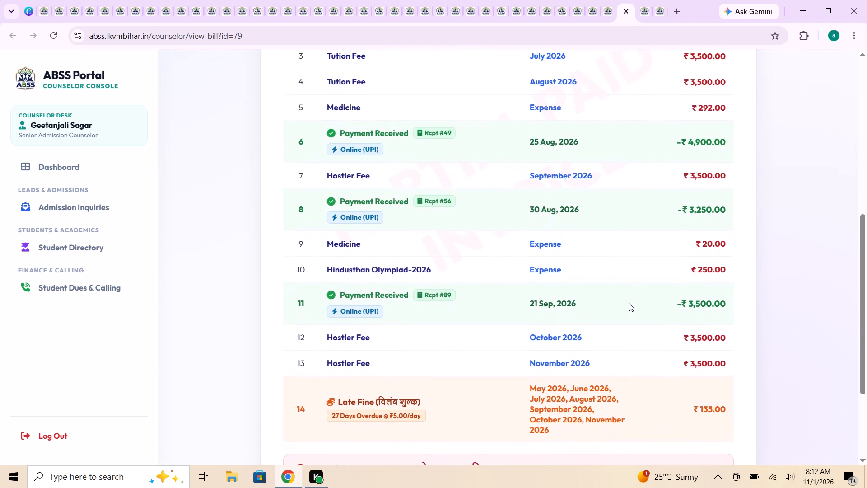
scroll(629, 303, "up", 1)
scroll(629, 303, "down", 1)
scroll(629, 303, "up", 1)
scroll(629, 303, "down", 1)
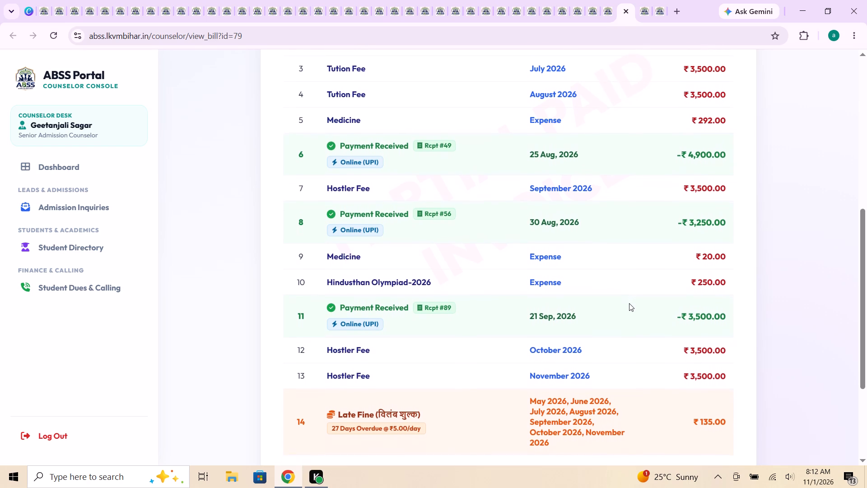
scroll(629, 303, "up", 1)
scroll(629, 303, "down", 1)
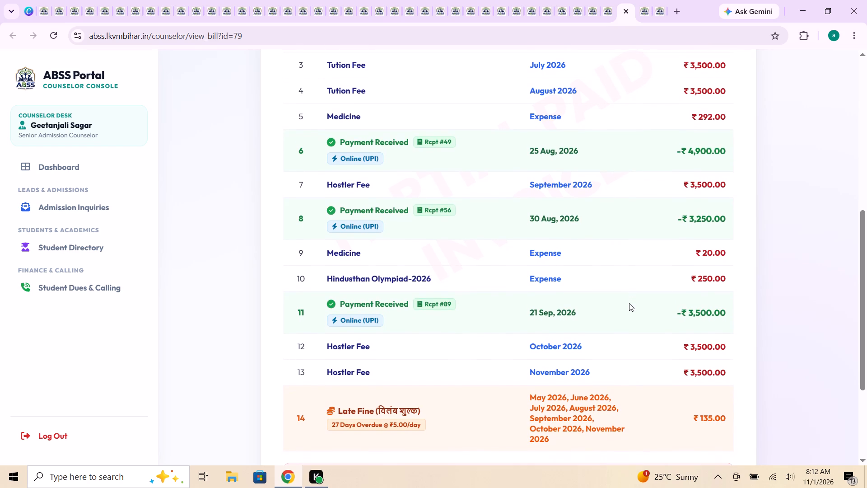
scroll(629, 303, "up", 1)
scroll(629, 303, "down", 1)
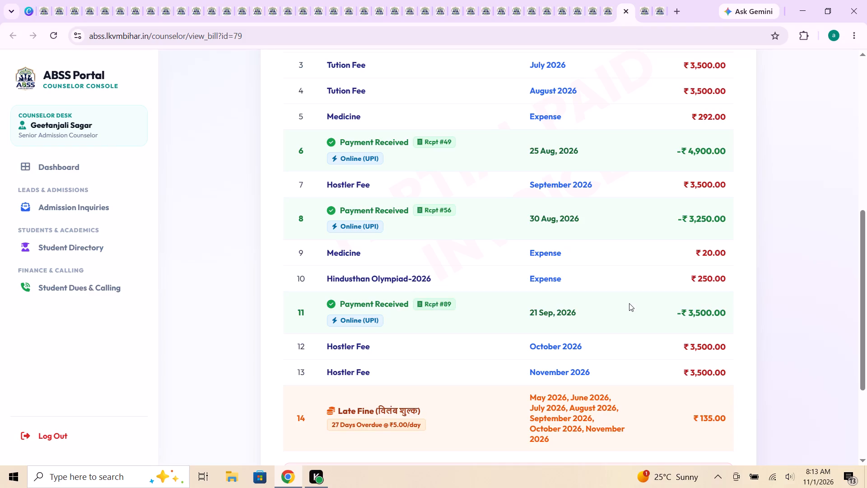
scroll(625, 279, "up", 1)
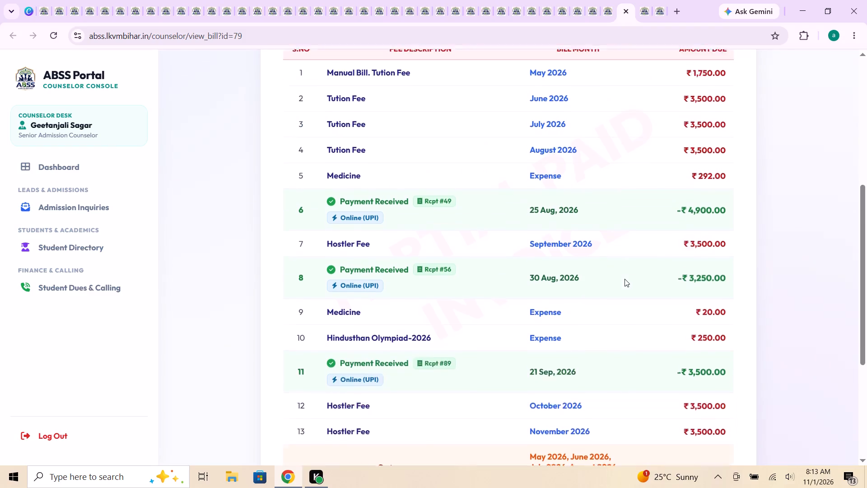
scroll(625, 279, "up", 1)
scroll(625, 279, "down", 2)
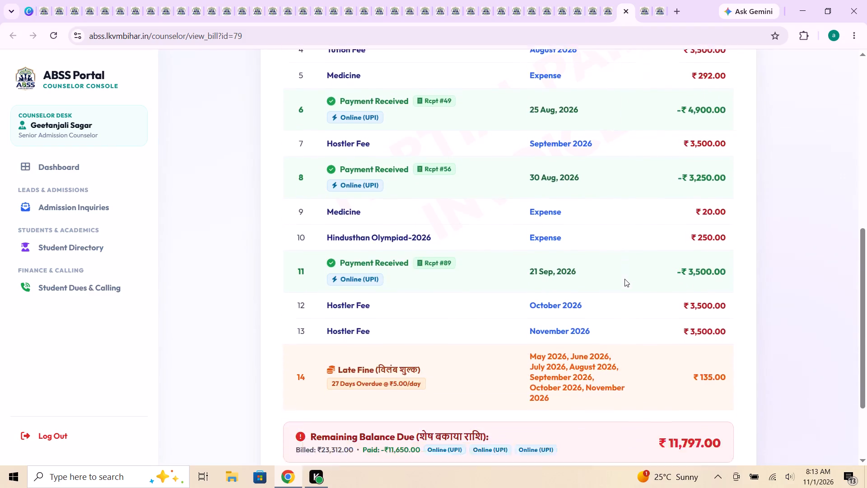
scroll(625, 279, "down", 1)
scroll(625, 279, "up", 1)
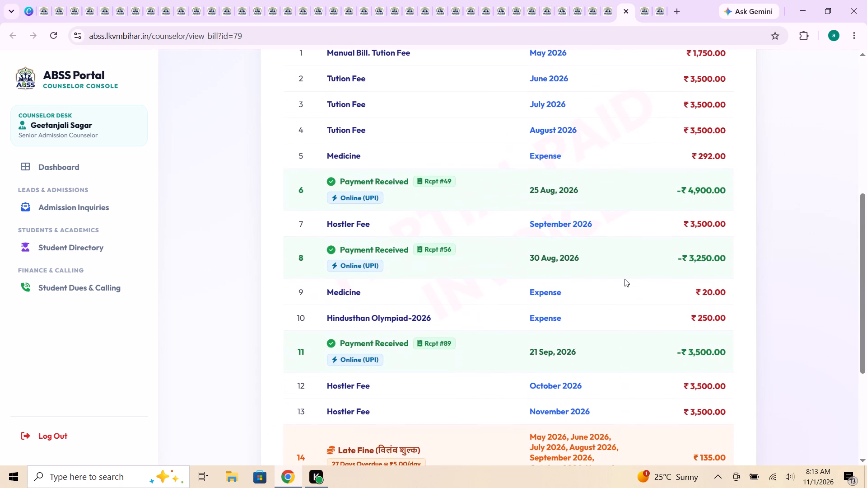
scroll(625, 279, "down", 1)
scroll(625, 279, "up", 1)
scroll(625, 279, "down", 1)
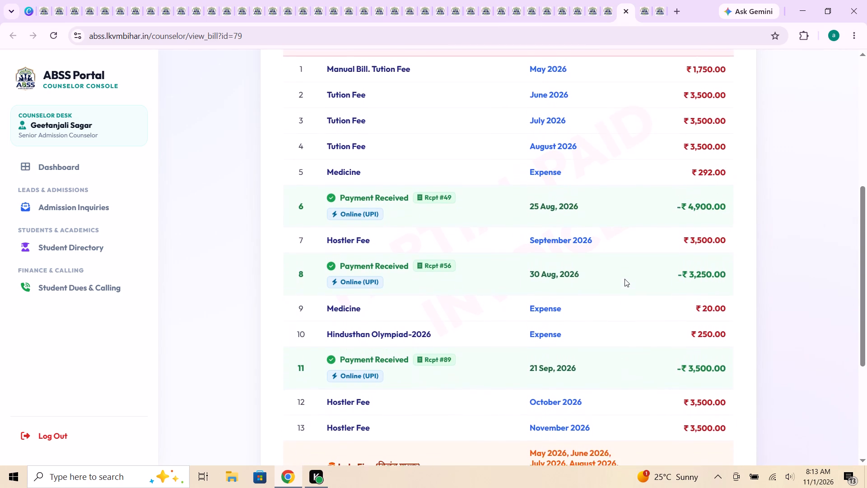
scroll(625, 279, "down", 1)
scroll(625, 279, "up", 1)
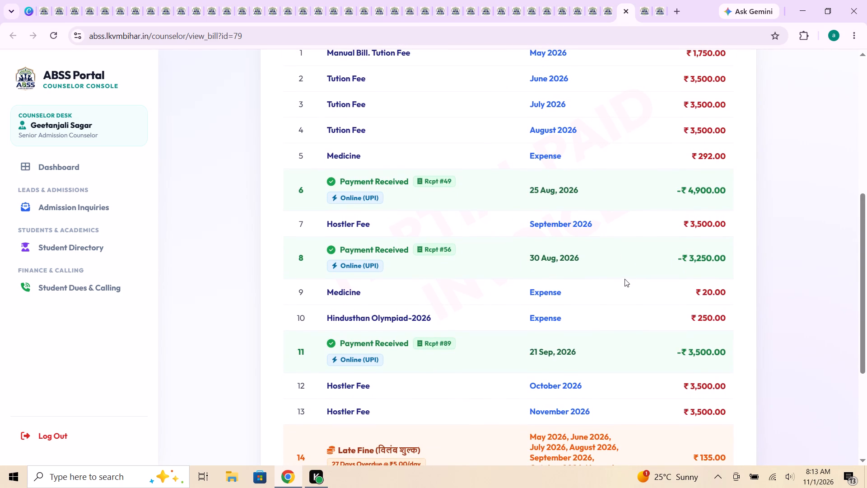
scroll(625, 279, "up", 2)
scroll(625, 279, "down", 1)
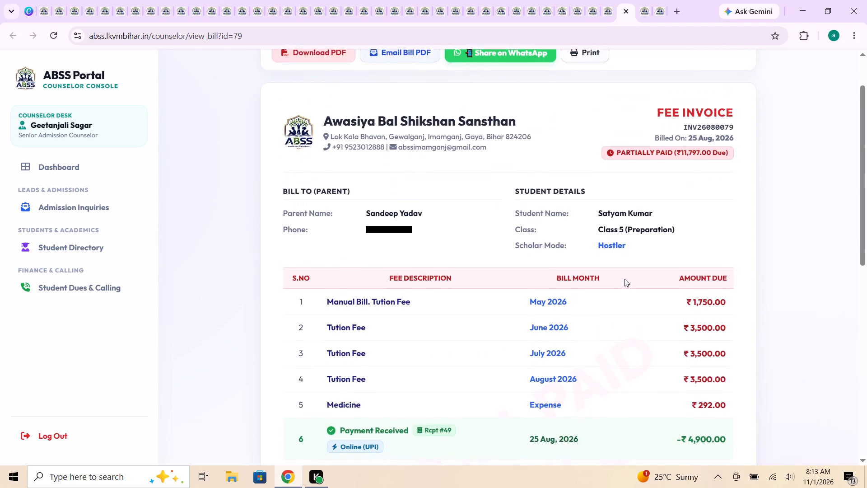
scroll(625, 279, "down", 1)
scroll(625, 279, "up", 1)
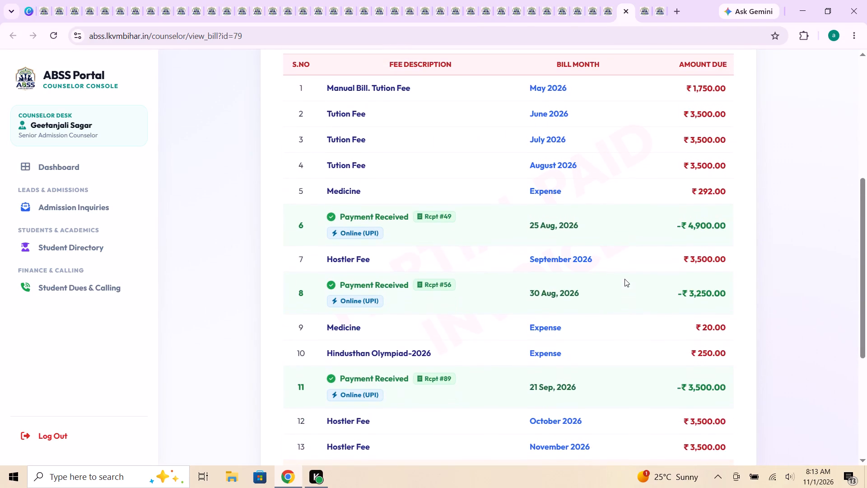
scroll(625, 279, "down", 1)
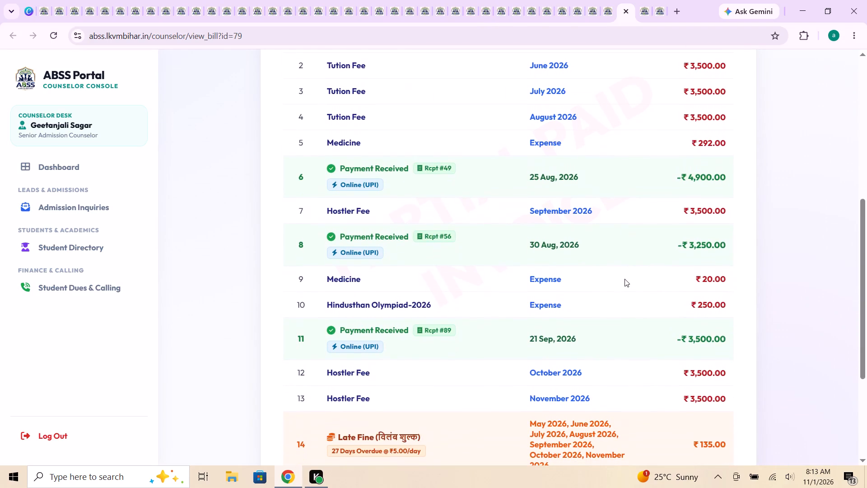
scroll(625, 279, "down", 1)
scroll(625, 279, "up", 1)
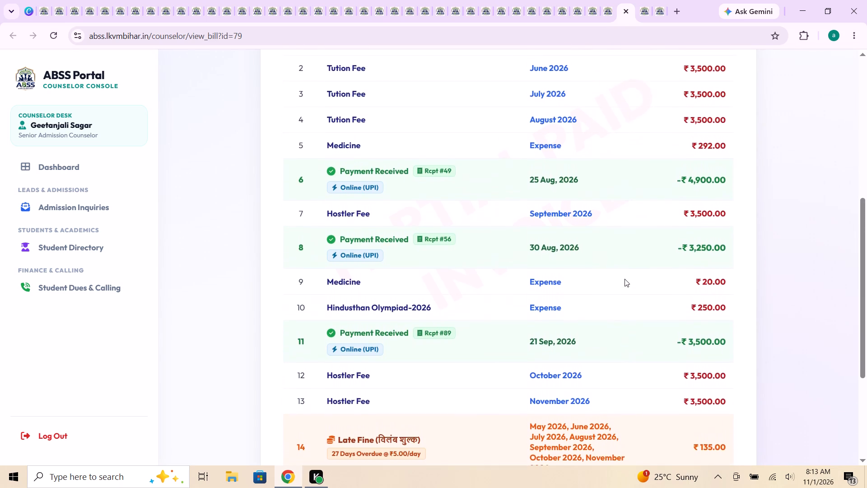
scroll(625, 279, "up", 1)
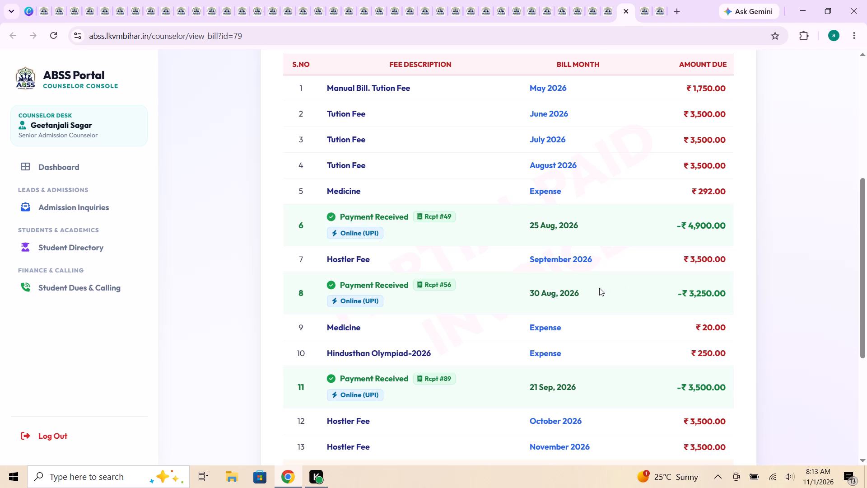
scroll(599, 288, "down", 1)
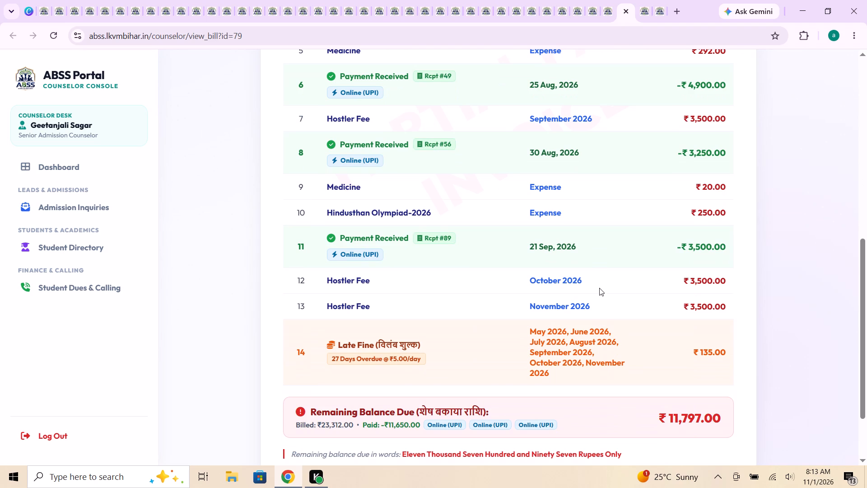
scroll(599, 288, "down", 1)
scroll(599, 288, "up", 1)
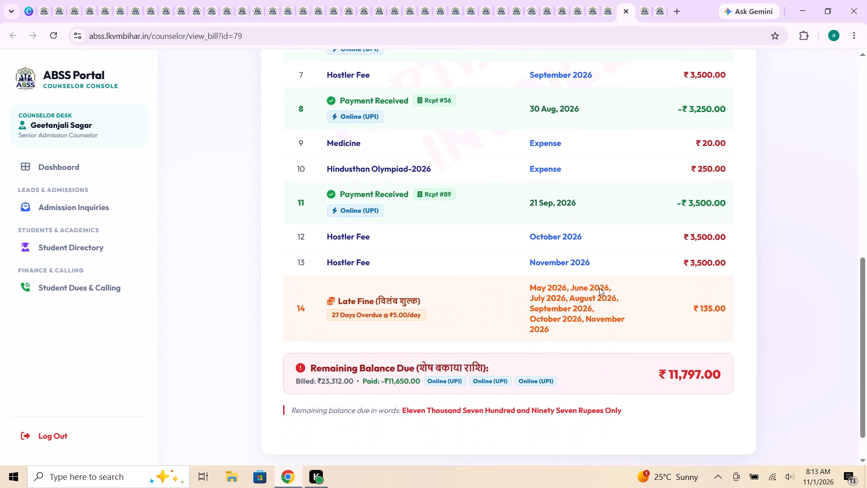
scroll(599, 288, "up", 1)
scroll(599, 288, "down", 1)
scroll(599, 288, "up", 1)
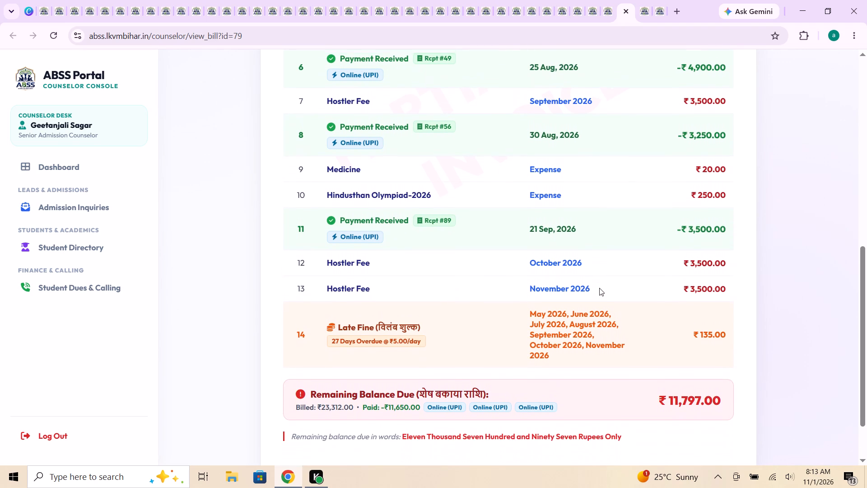
scroll(599, 288, "up", 3)
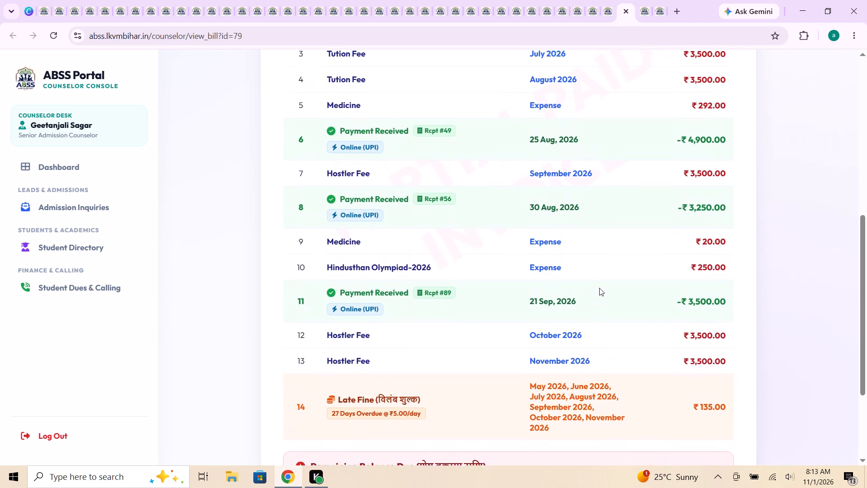
scroll(599, 288, "up", 1)
scroll(599, 288, "down", 1)
scroll(599, 288, "up", 1)
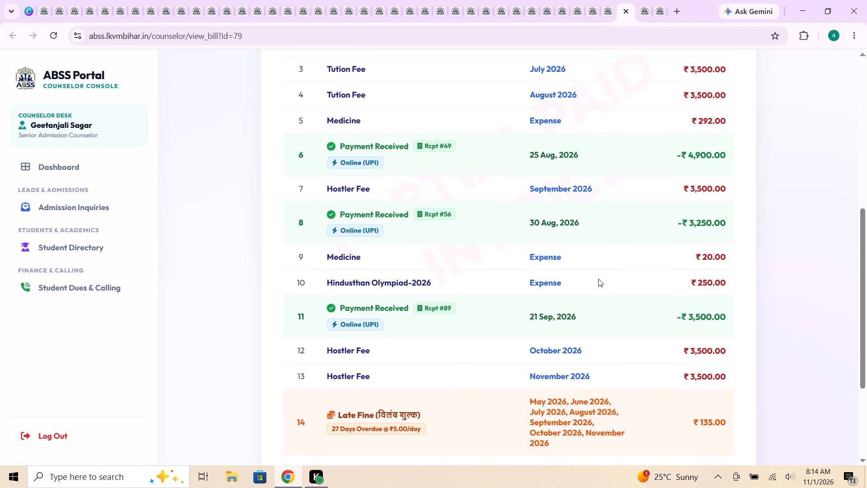
scroll(598, 279, "down", 1)
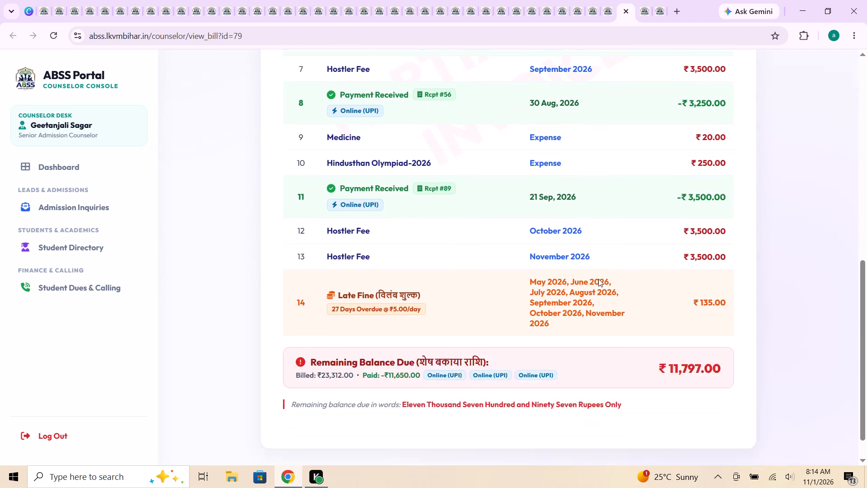
scroll(598, 279, "down", 1)
scroll(598, 279, "up", 1)
scroll(598, 279, "down", 1)
scroll(598, 279, "up", 1)
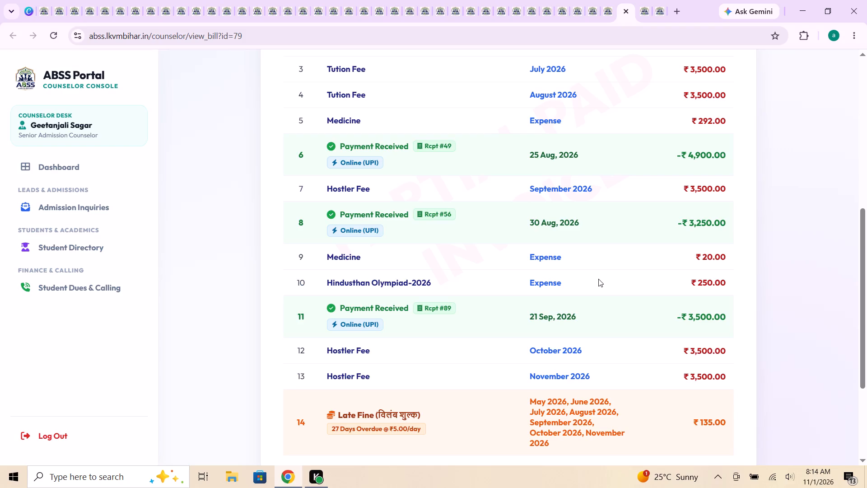
Leave the invoice and go to the Fees Ledger.
scroll(669, 261, "up", 1)
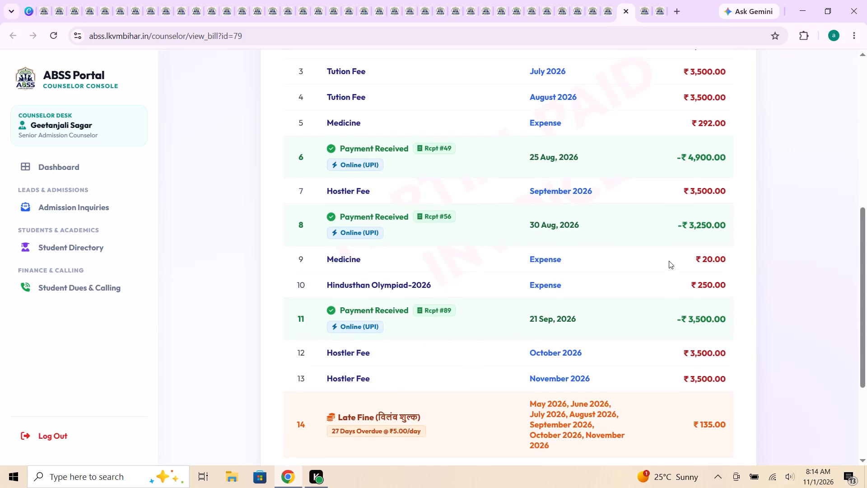
scroll(669, 261, "up", 4)
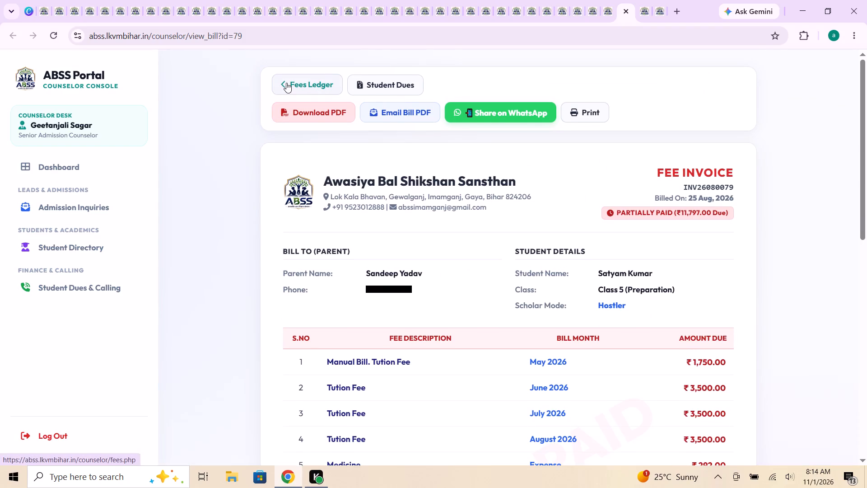
left_click(286, 83)
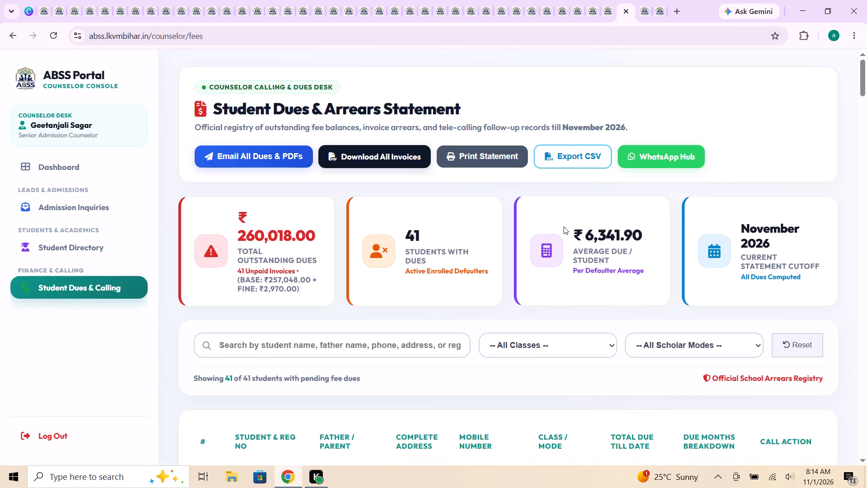
Open the call desk for the fifth student in the dues list, a Class 5 (Preparation) hosteller.
scroll(564, 226, "down", 3)
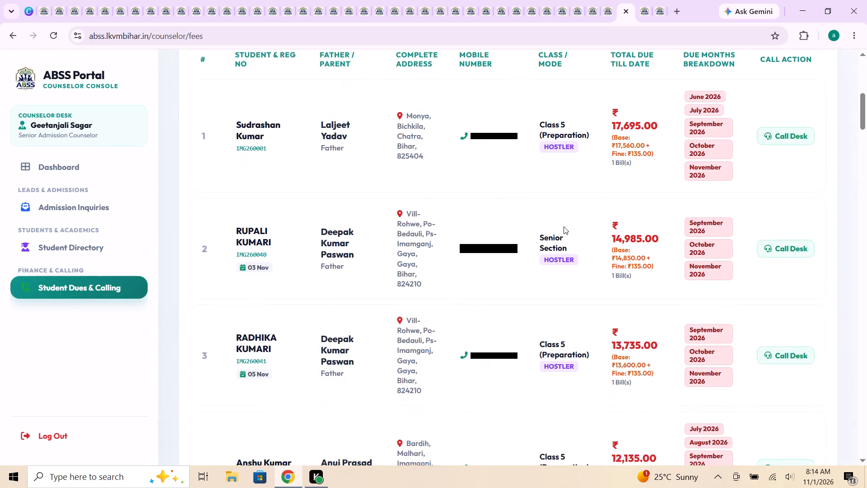
scroll(564, 226, "down", 4)
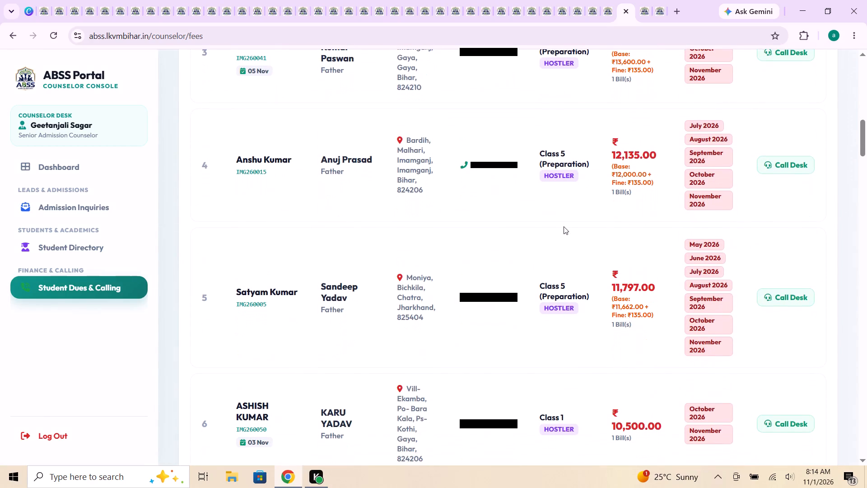
left_click(792, 299)
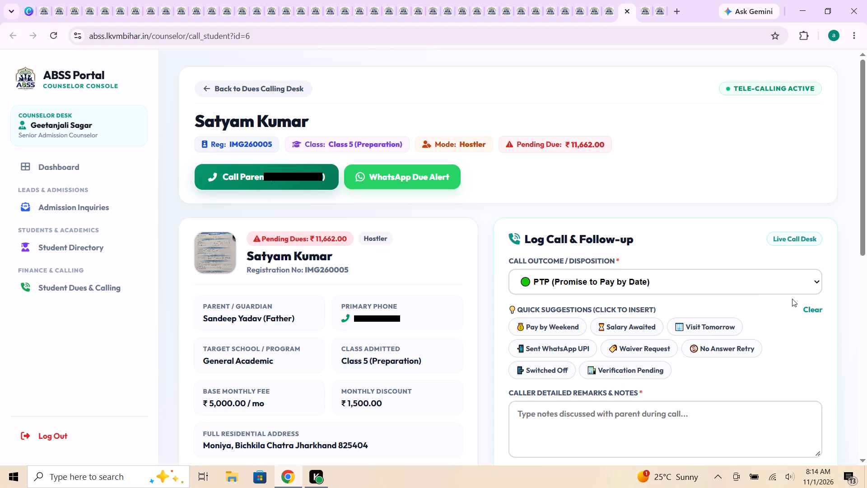
right_click(479, 258)
left_click(454, 211)
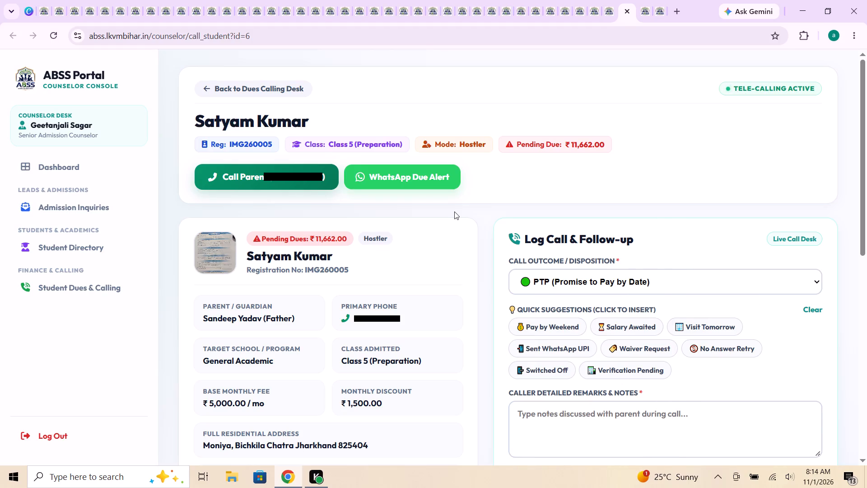
Examine the student's profile details, outstanding invoices breakdown, recent payment history and call history.
scroll(480, 262, "down", 1)
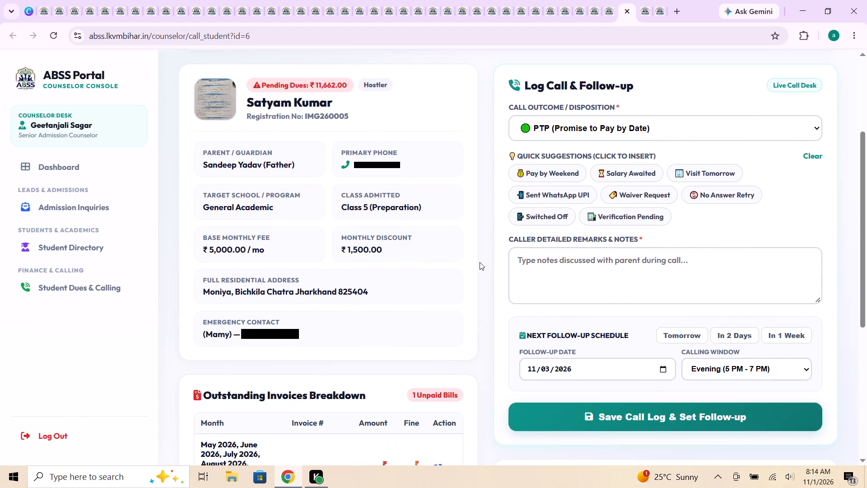
scroll(480, 262, "down", 2)
scroll(480, 262, "up", 1)
scroll(480, 262, "down", 1)
scroll(480, 262, "up", 1)
scroll(480, 262, "down", 1)
scroll(480, 262, "up", 1)
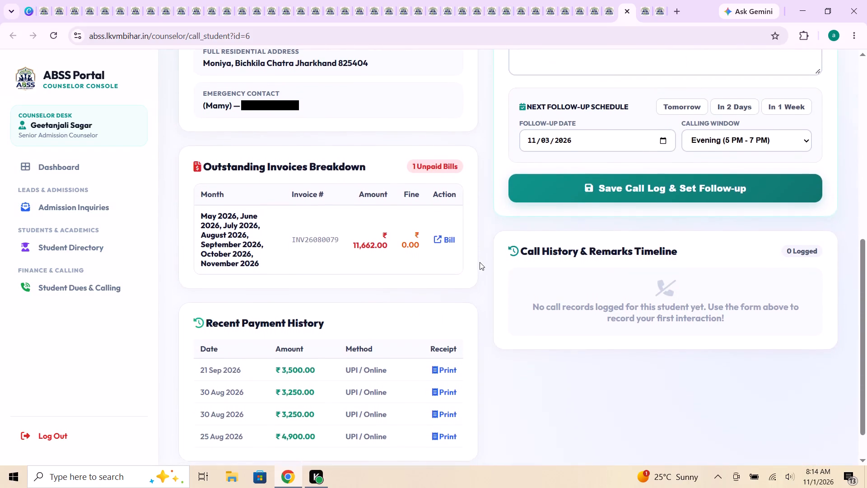
scroll(480, 262, "up", 2)
scroll(480, 262, "down", 2)
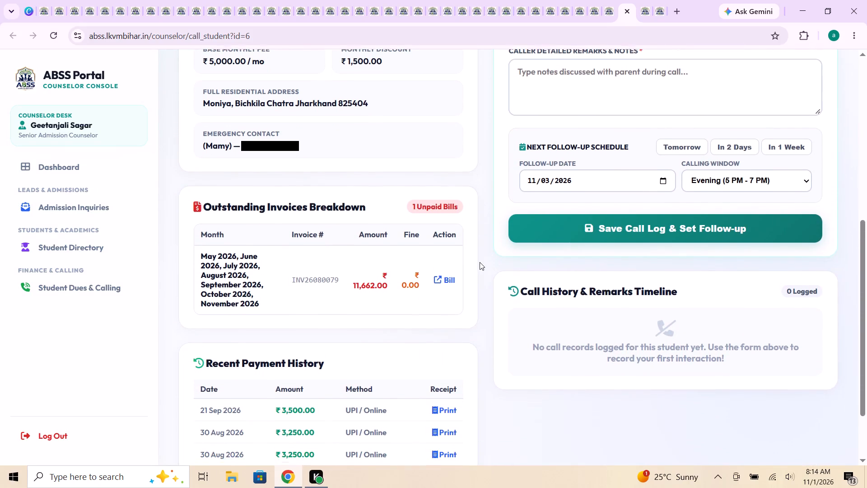
scroll(480, 262, "down", 1)
scroll(480, 262, "up", 1)
scroll(480, 262, "down", 1)
scroll(480, 262, "up", 1)
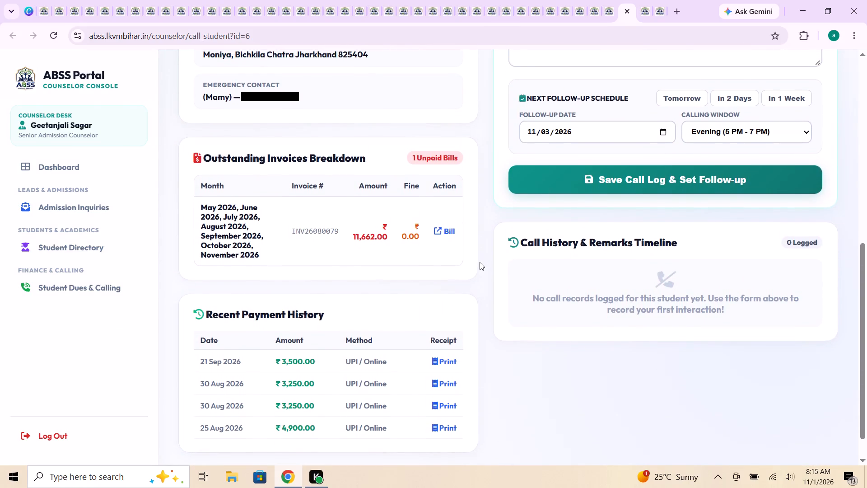
scroll(480, 262, "down", 1)
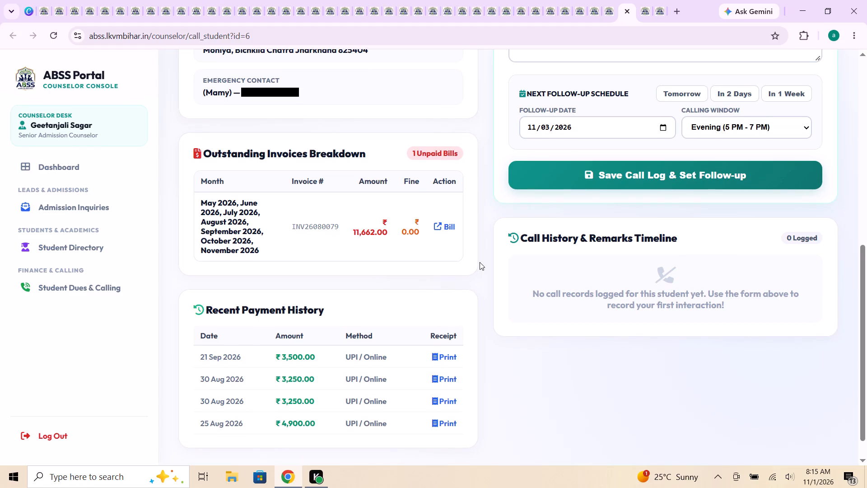
scroll(480, 262, "down", 1)
scroll(480, 262, "up", 1)
scroll(480, 262, "down", 1)
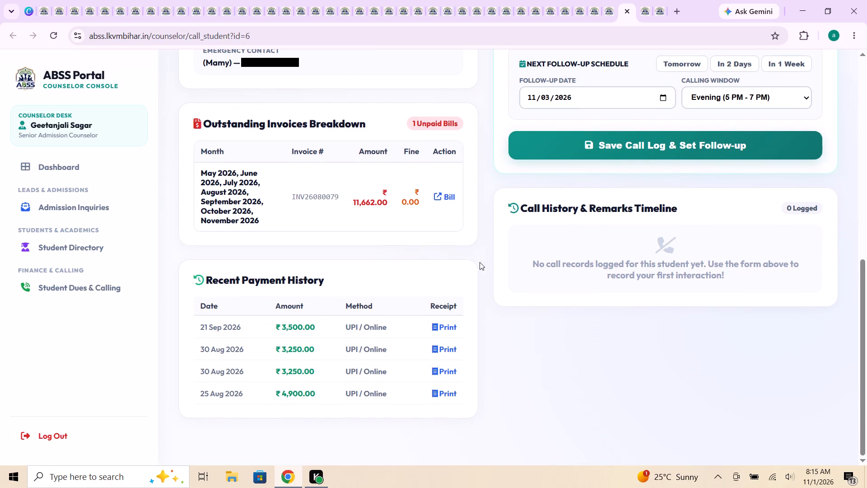
Open the bill for the student's unpaid invoice and review its fees, received payments, late fine and remaining balance.
left_click(450, 198)
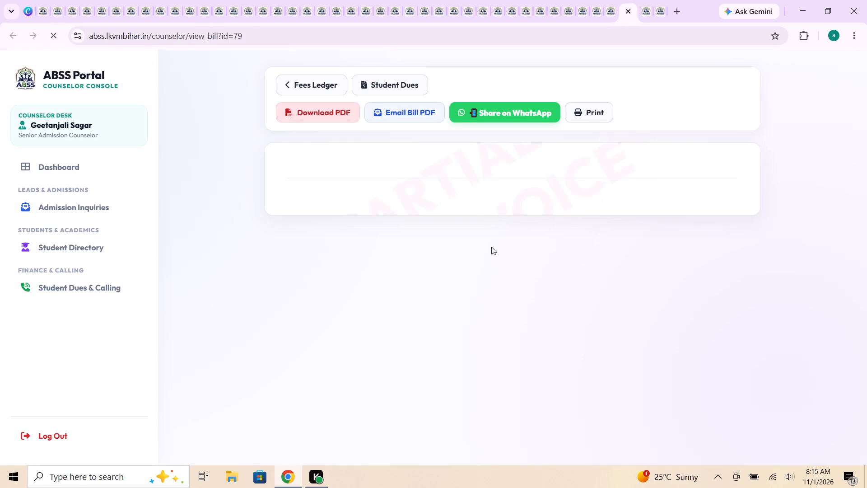
scroll(488, 268, "down", 4)
scroll(488, 268, "up", 1)
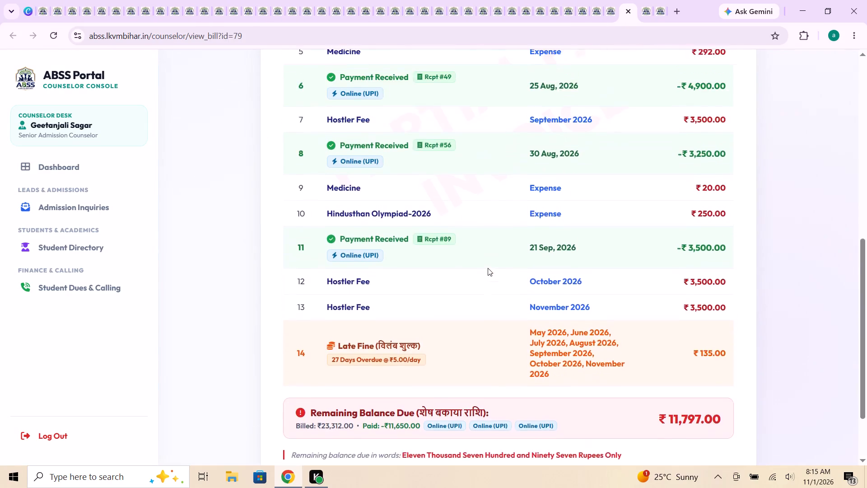
scroll(488, 268, "up", 1)
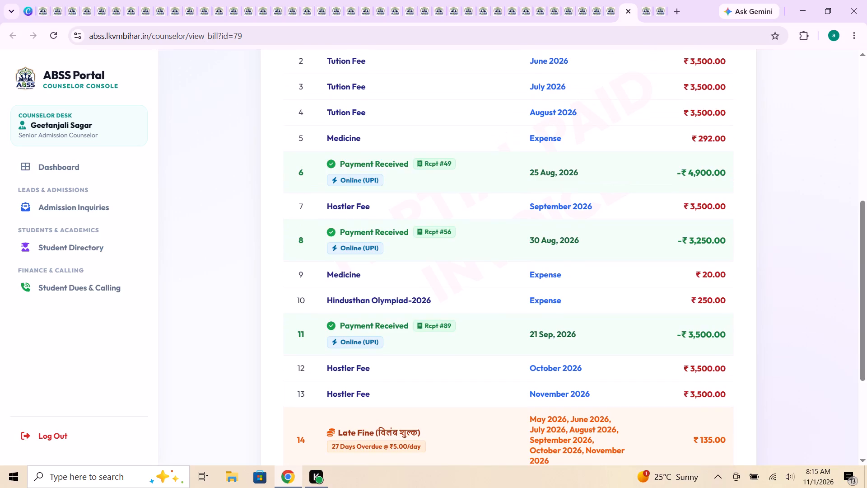
scroll(402, 159, "up", 5)
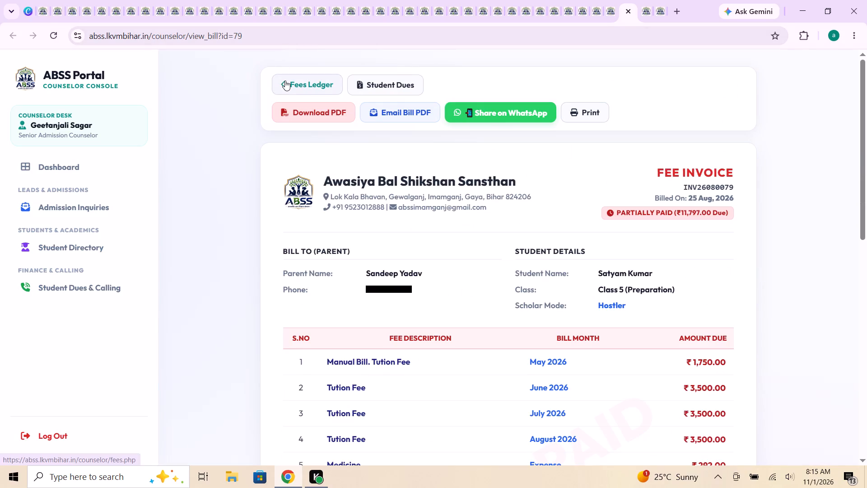
Return to the Fees Ledger and reopen the call desk for the same Class 5 student in row 5.
left_click(285, 80)
scroll(332, 251, "down", 3)
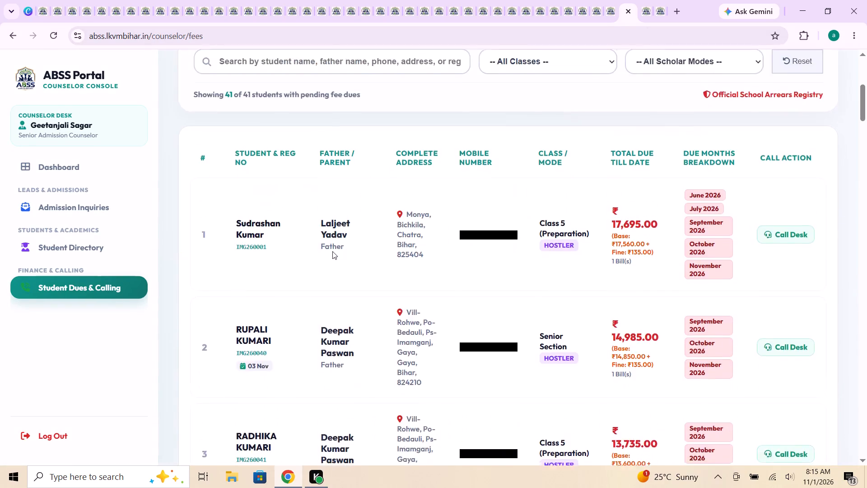
scroll(332, 251, "down", 1)
scroll(332, 251, "up", 1)
scroll(332, 251, "down", 2)
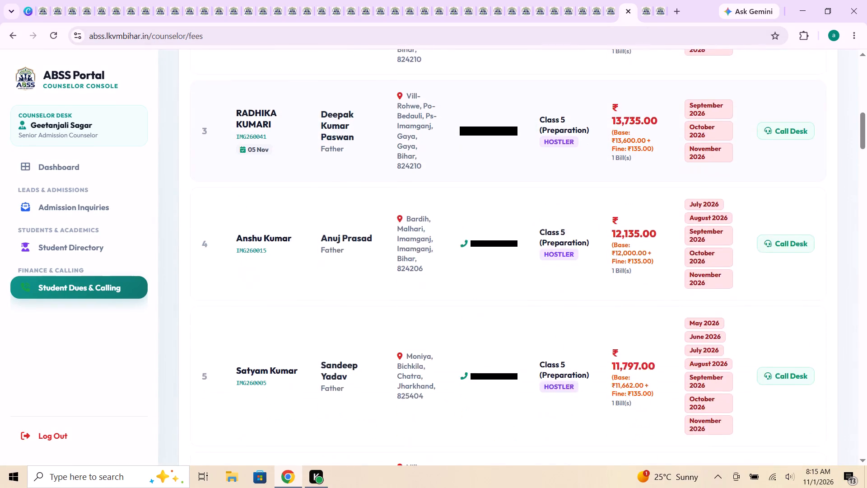
scroll(332, 251, "down", 1)
scroll(332, 251, "up", 1)
left_click(788, 218)
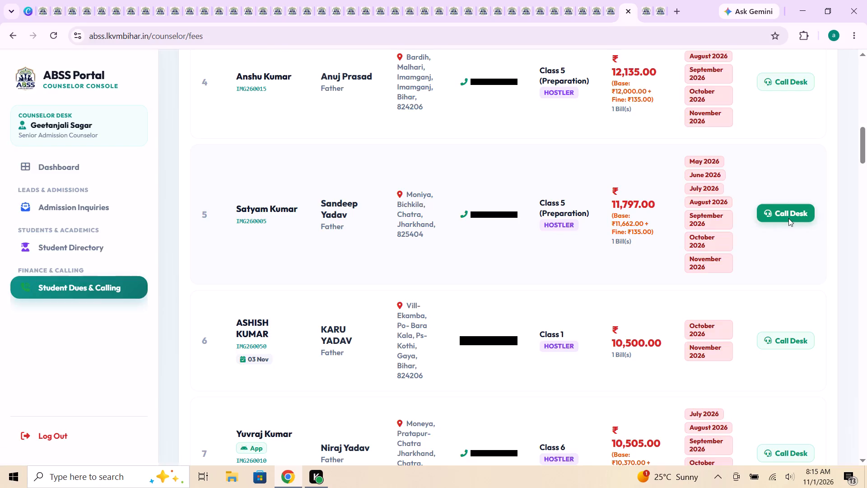
Enter the caller remark "20 Nov. ko jama karwane ke liye boli hai" in the student's call log.
scroll(401, 334, "down", 4)
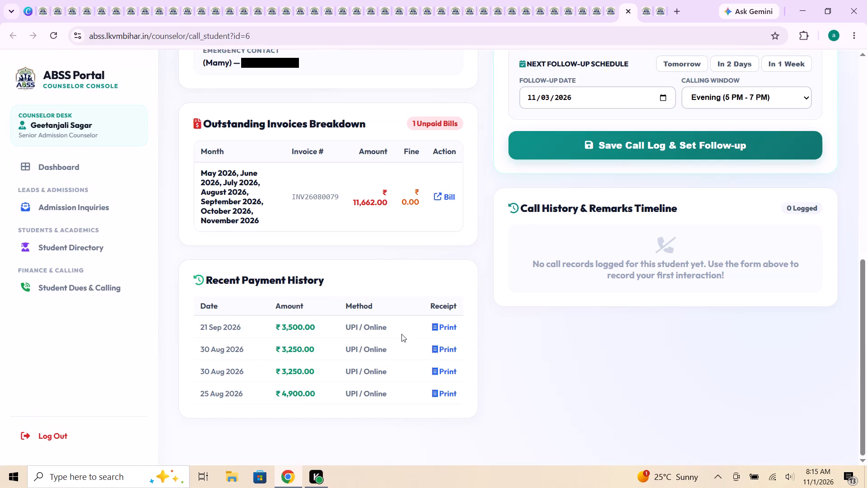
scroll(401, 334, "down", 1)
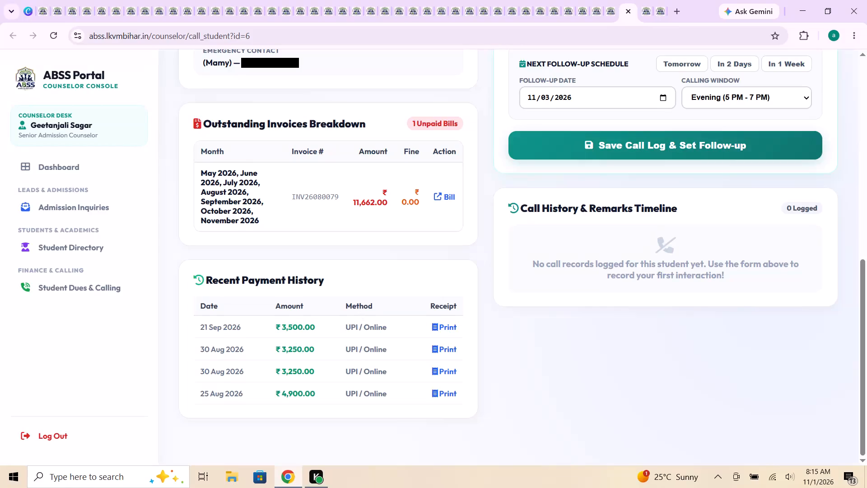
scroll(360, 310, "up", 1)
scroll(592, 278, "up", 1)
scroll(592, 278, "down", 1)
scroll(592, 278, "up", 2)
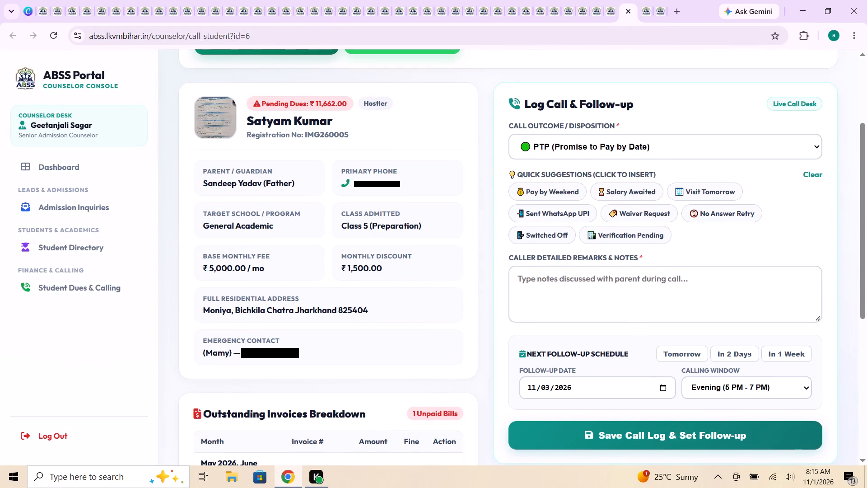
left_click(571, 281)
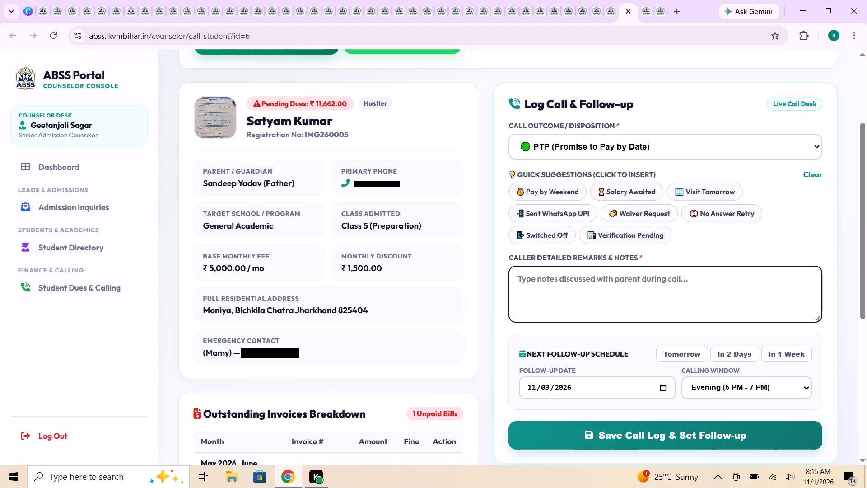
key("2")
type("0 no")
key("n")
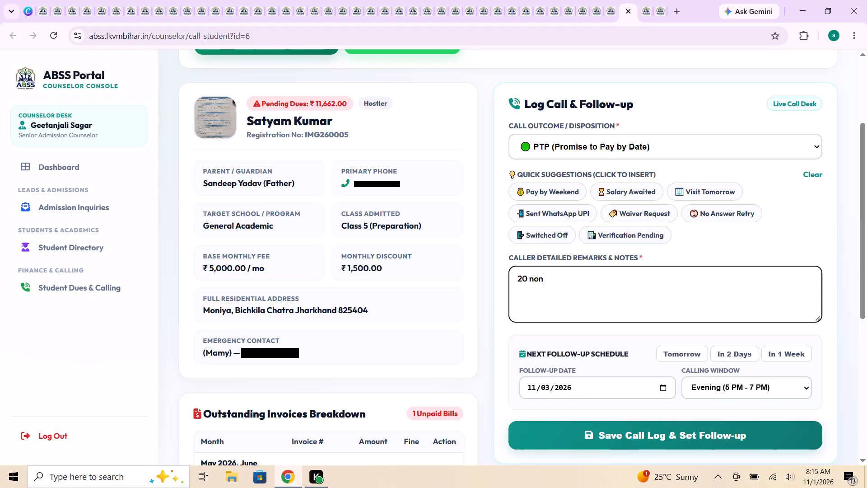
key("BackSpace")
key("BackSpace")
key("BackSpace")
key("n")
key("BackSpace")
type("ov")
key("period")
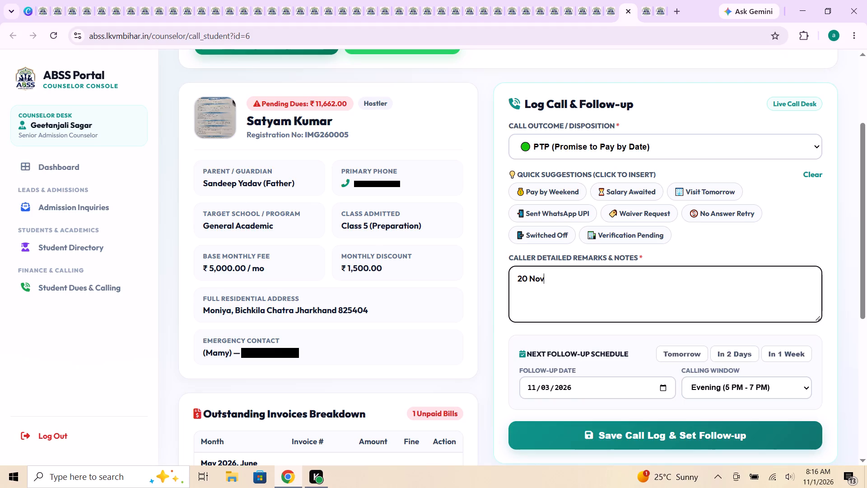
key("space")
type("ko")
key("space")
type("jama")
key("space")
type("kar")
type("wane")
key("space")
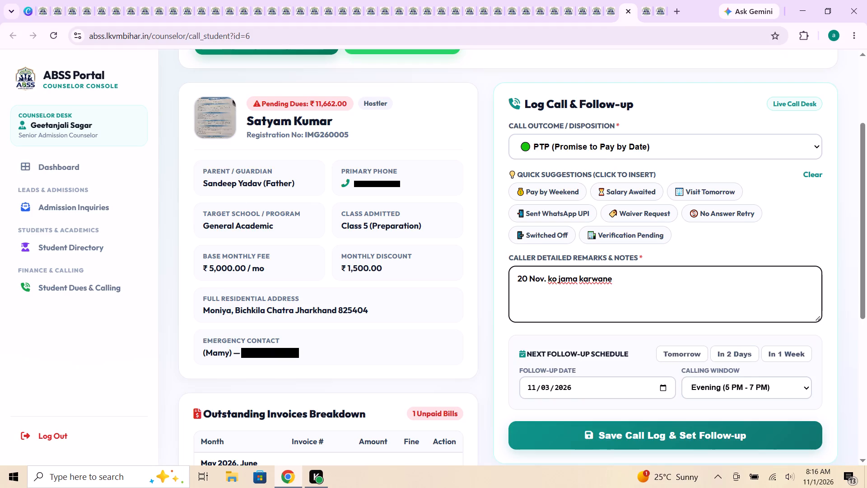
type("ke li")
type("ye")
key("space")
type("boli hai")
key("space")
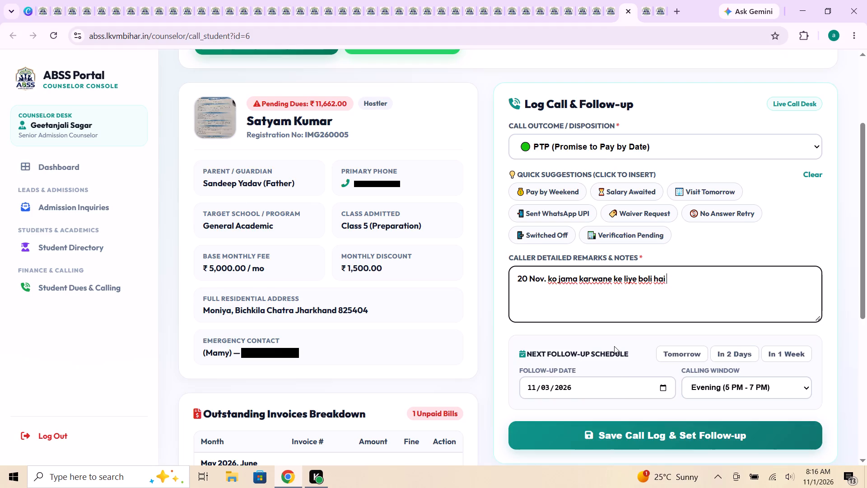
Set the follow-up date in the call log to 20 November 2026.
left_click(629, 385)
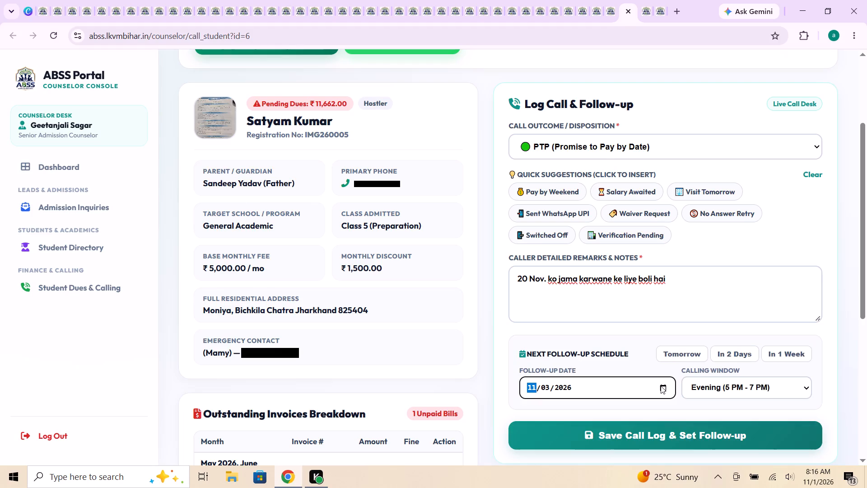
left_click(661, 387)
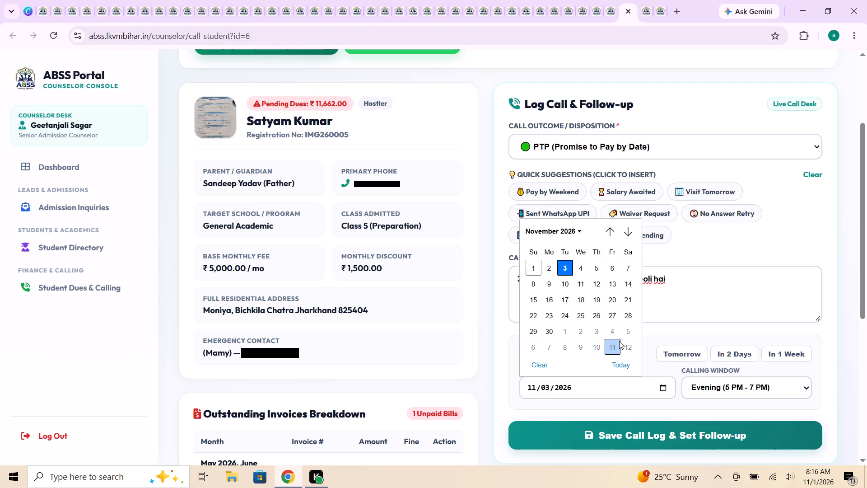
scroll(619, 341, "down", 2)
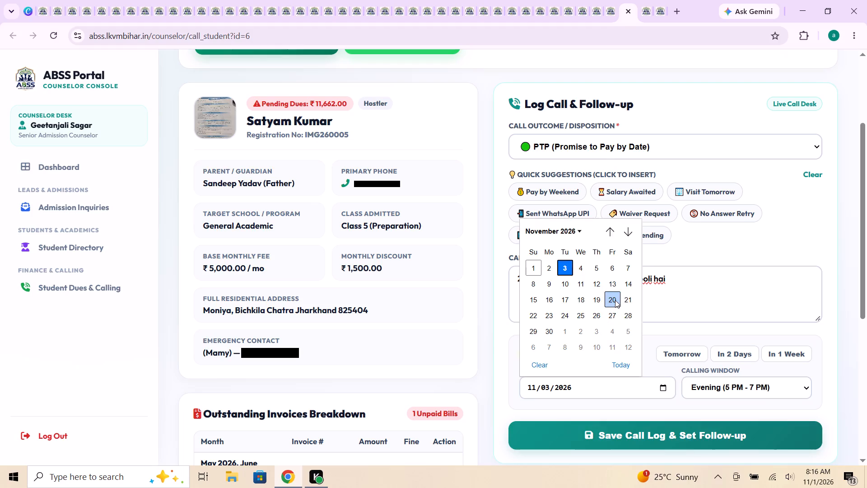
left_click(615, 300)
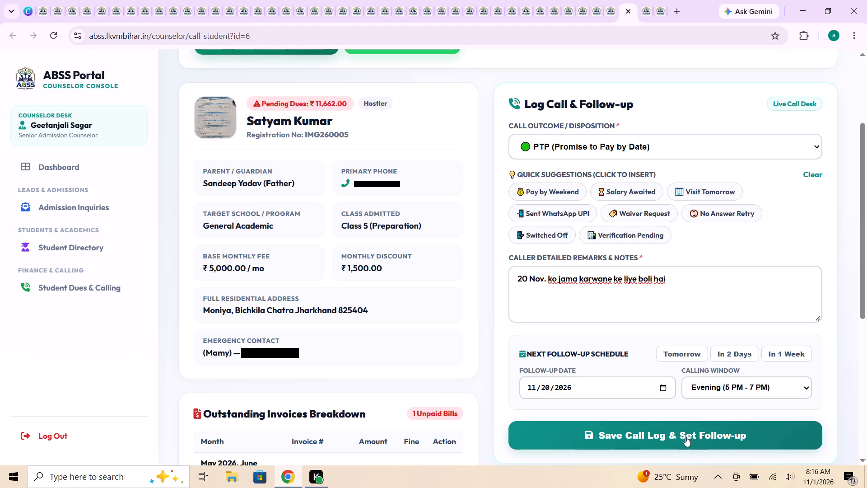
Set the follow-up's calling window to Morning (10 AM - 12 PM).
left_click(755, 381)
left_click(741, 409)
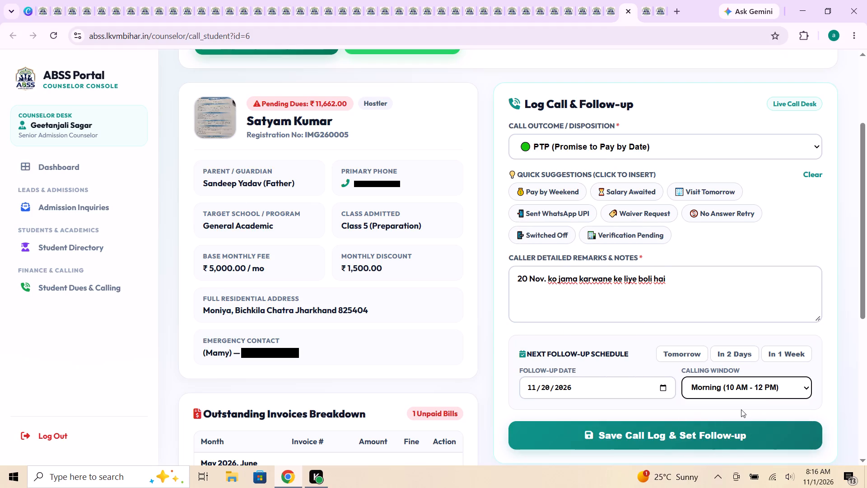
Change the follow-up date to 11/05/2026 and save the call log with its follow-up.
left_click(636, 387)
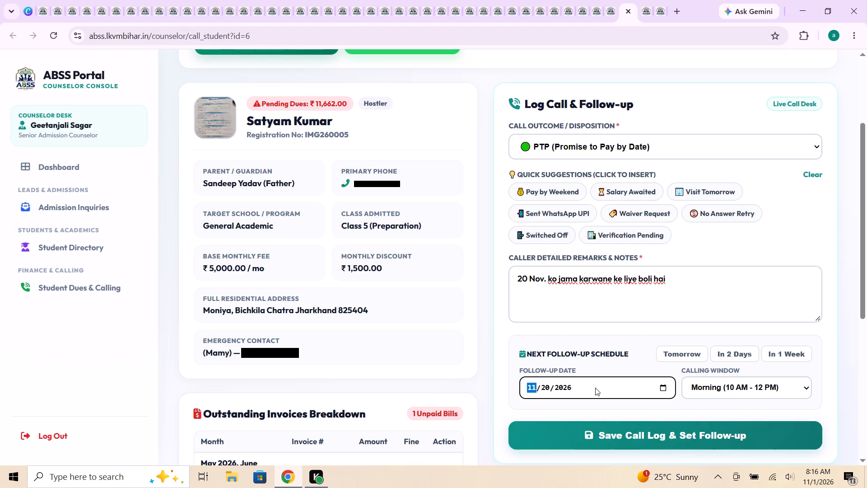
left_click(550, 385)
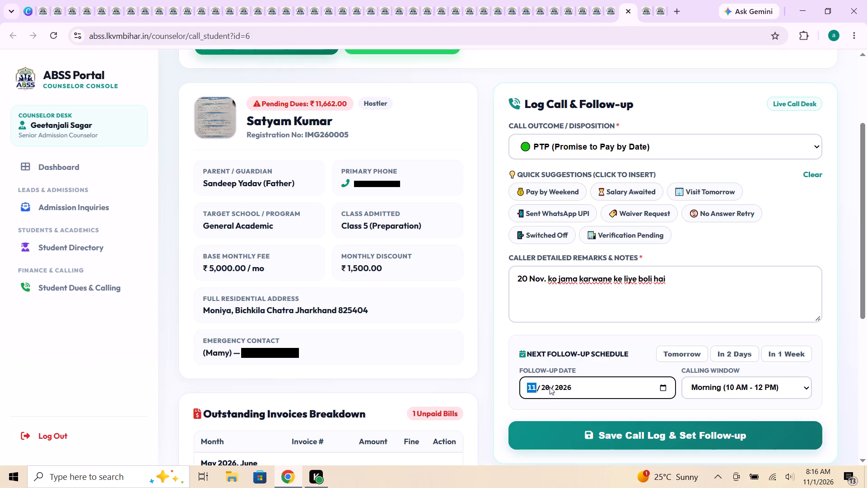
left_click_drag(550, 387, 545, 387)
left_click(545, 387)
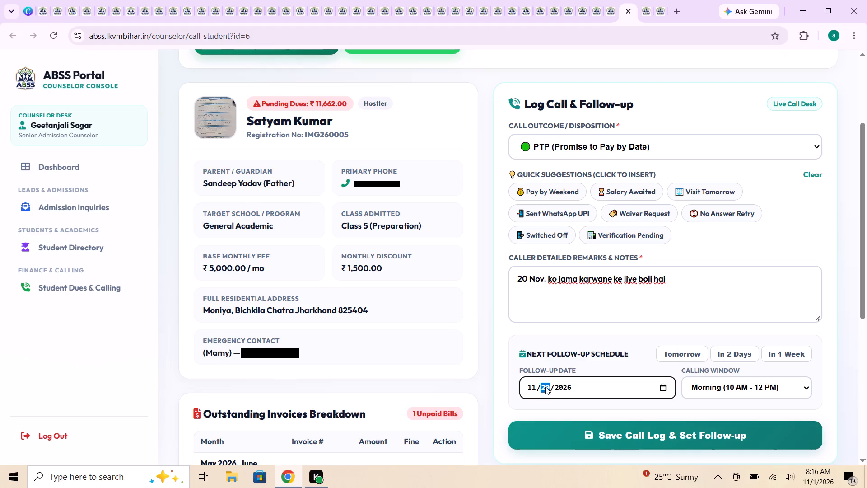
key("BackSpace")
type("05")
left_click(590, 432)
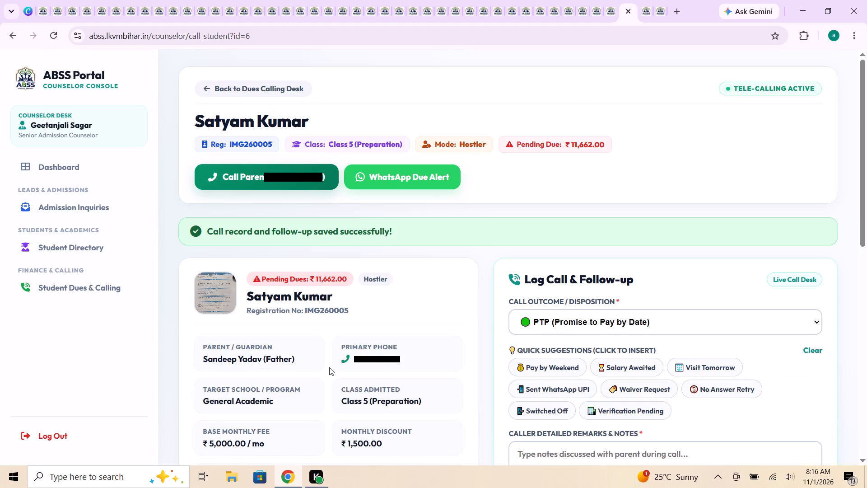
Return to the dues calling desk and open the call desk for the Class 1 hostel student in row 9.
scroll(329, 367, "down", 2)
scroll(329, 367, "up", 5)
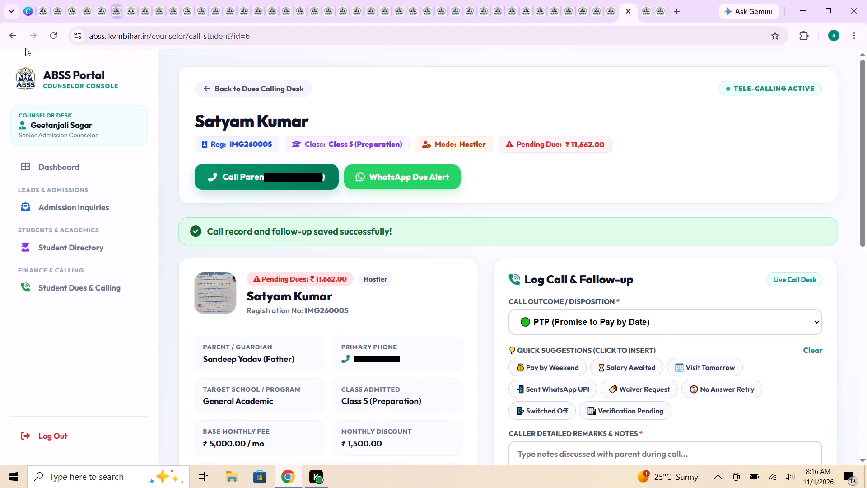
left_click(206, 85)
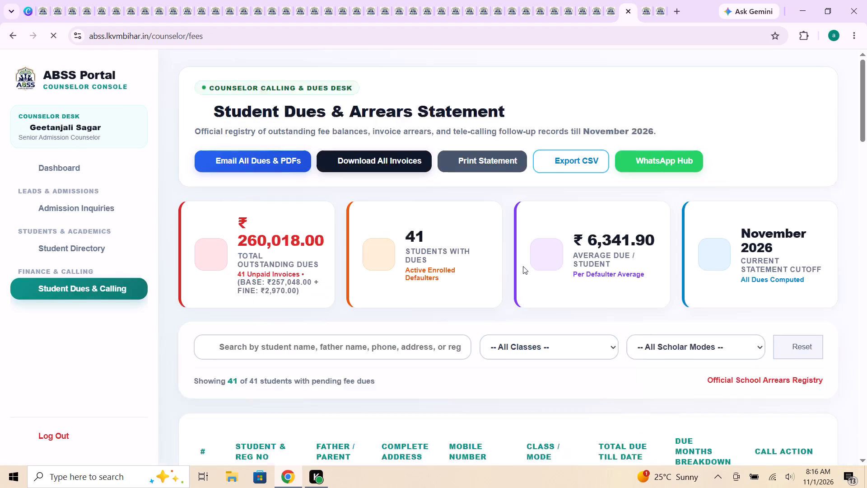
scroll(538, 273, "down", 1)
scroll(538, 273, "up", 1)
scroll(538, 273, "down", 1)
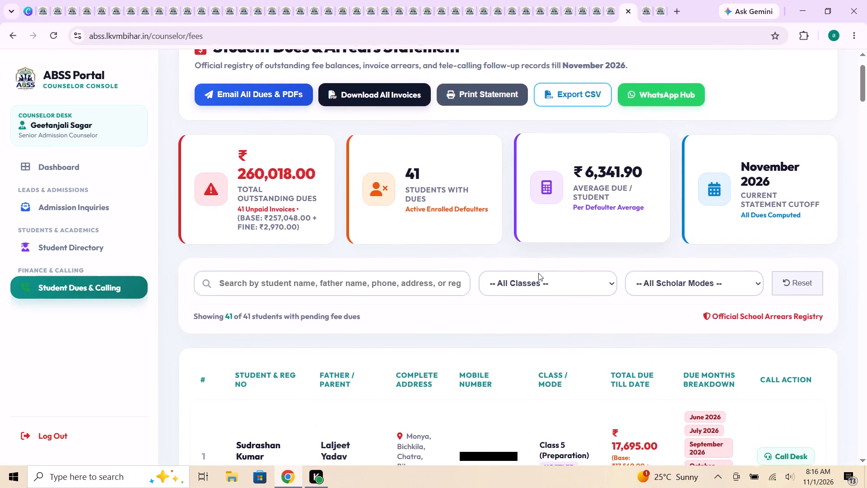
scroll(538, 273, "down", 2)
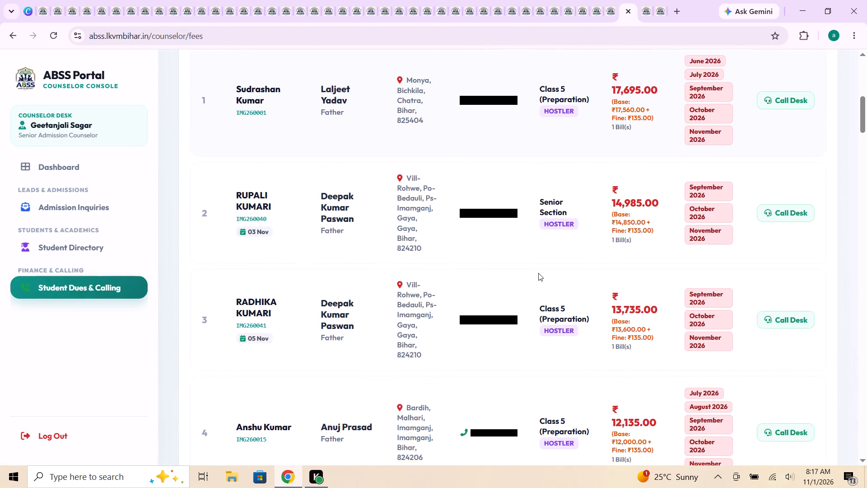
scroll(538, 273, "down", 1)
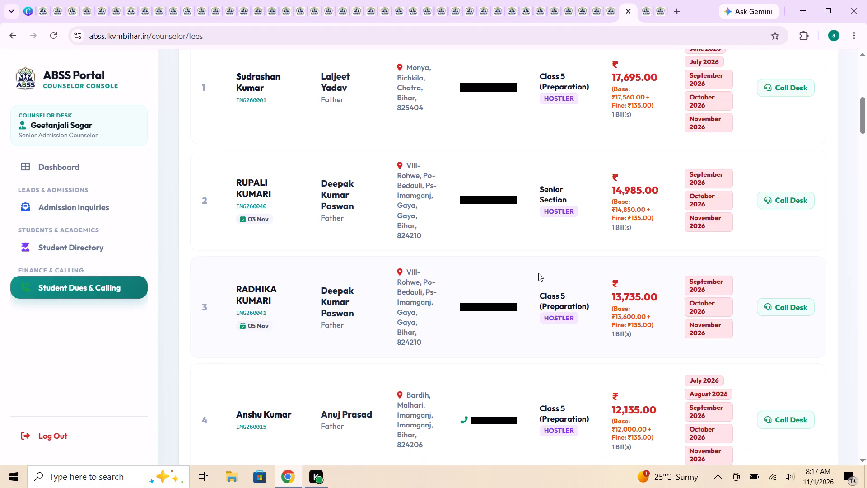
scroll(645, 318, "down", 2)
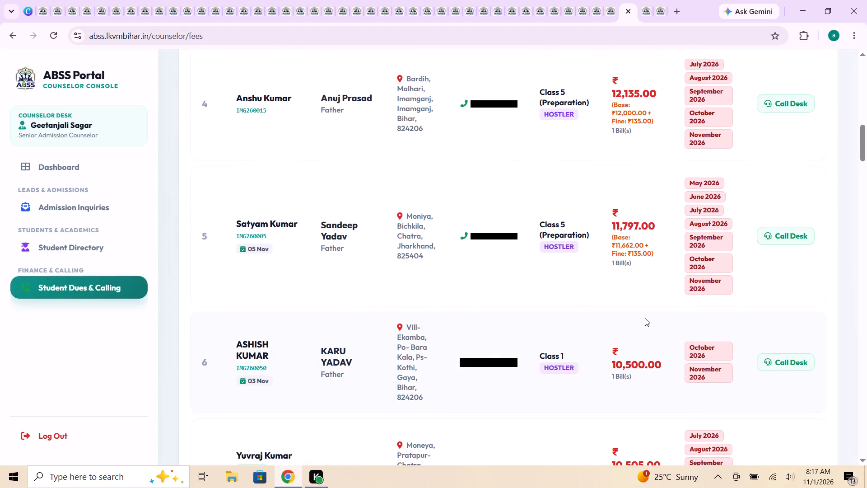
scroll(645, 318, "down", 2)
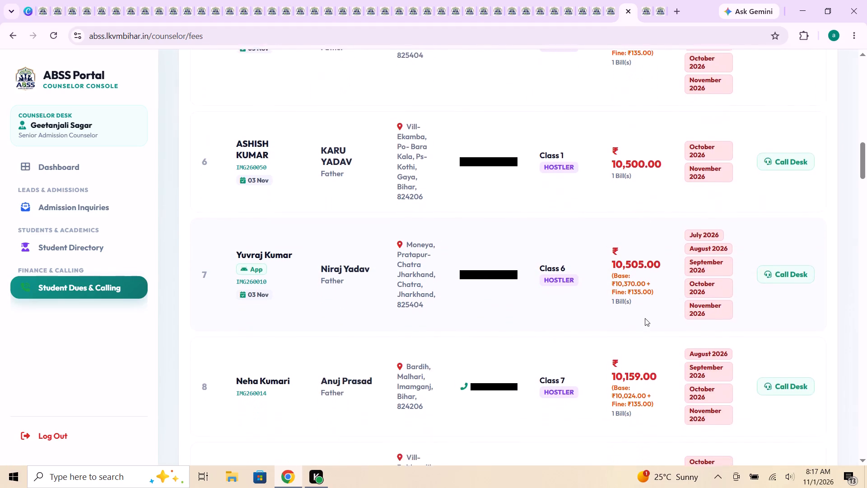
scroll(645, 318, "down", 2)
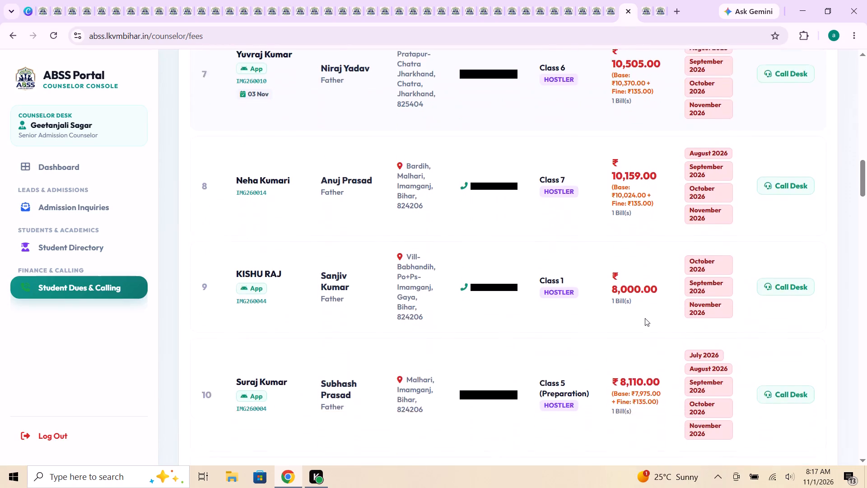
scroll(645, 318, "down", 1)
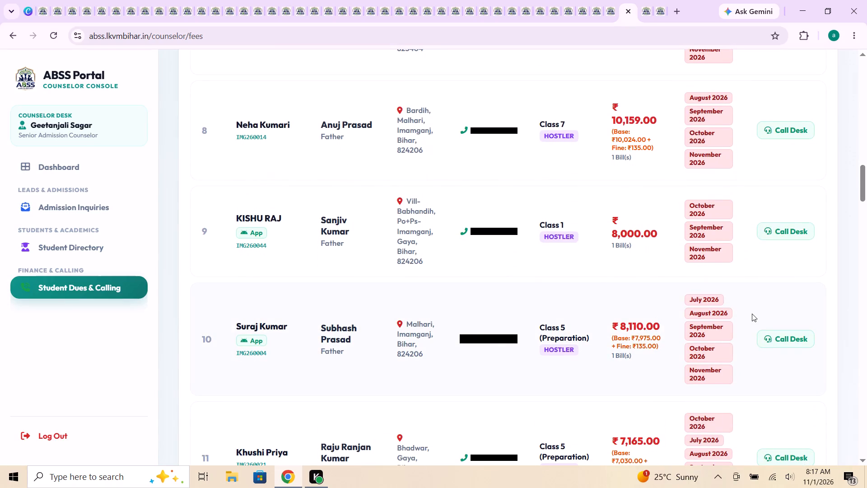
left_click(783, 233)
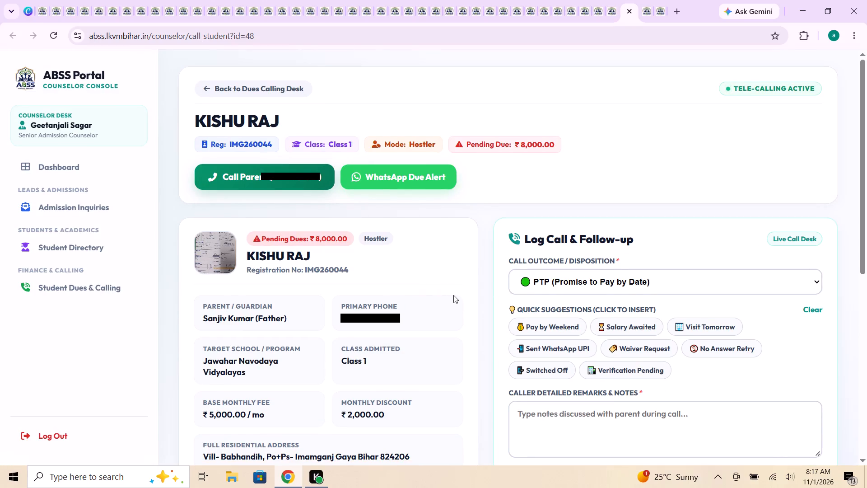
Examine the Class 1 student's profile, outstanding invoices breakdown, recent payment history and call history.
scroll(453, 295, "down", 3)
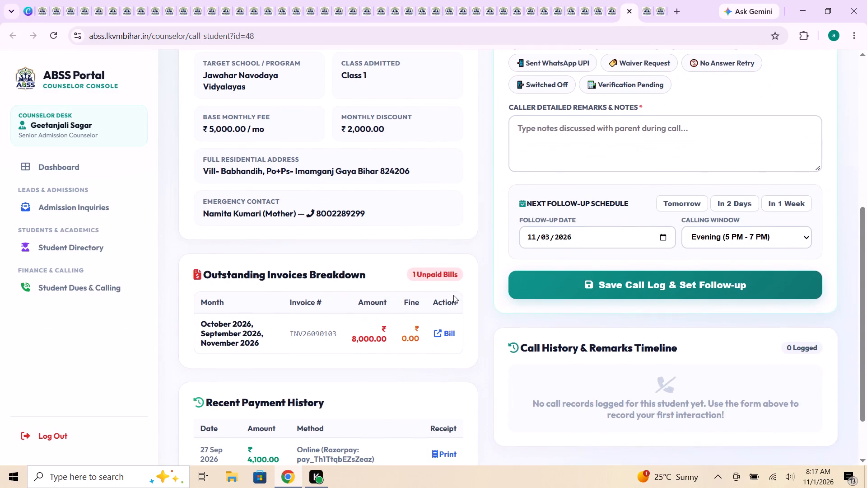
scroll(453, 295, "down", 1)
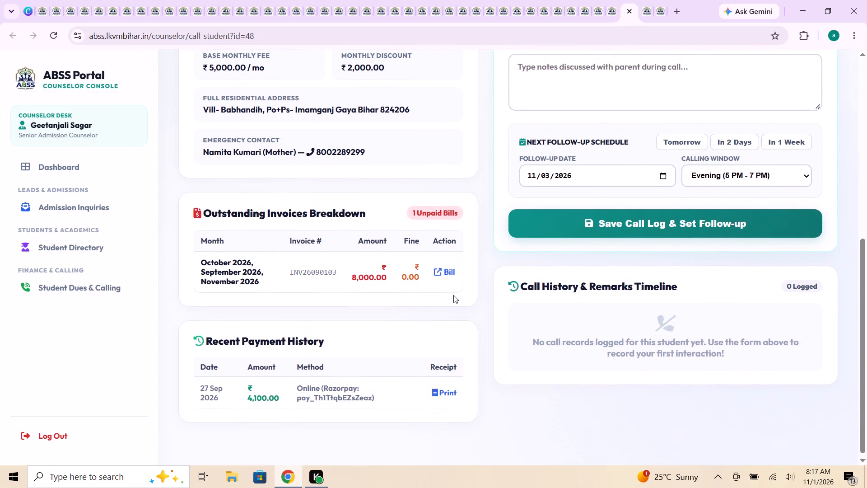
scroll(453, 295, "up", 4)
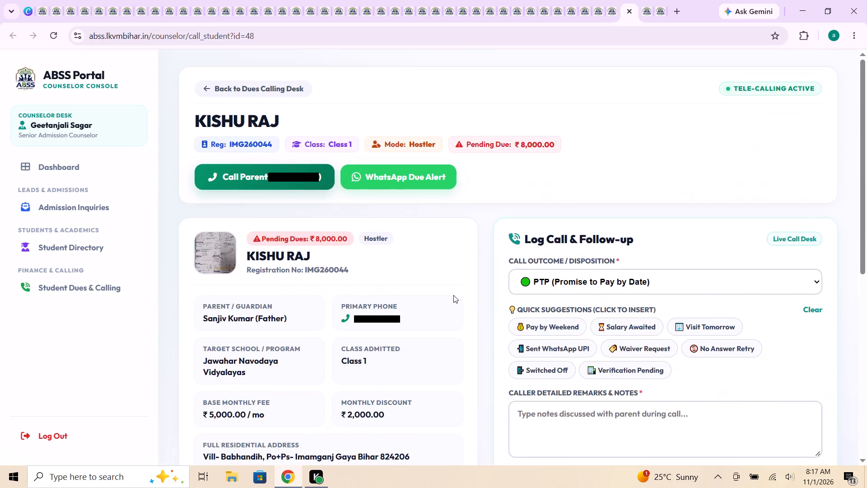
scroll(453, 295, "up", 3)
Return to the dues calling desk and open the call desk for the Class 5 hostel student in row 1.
left_click(201, 89)
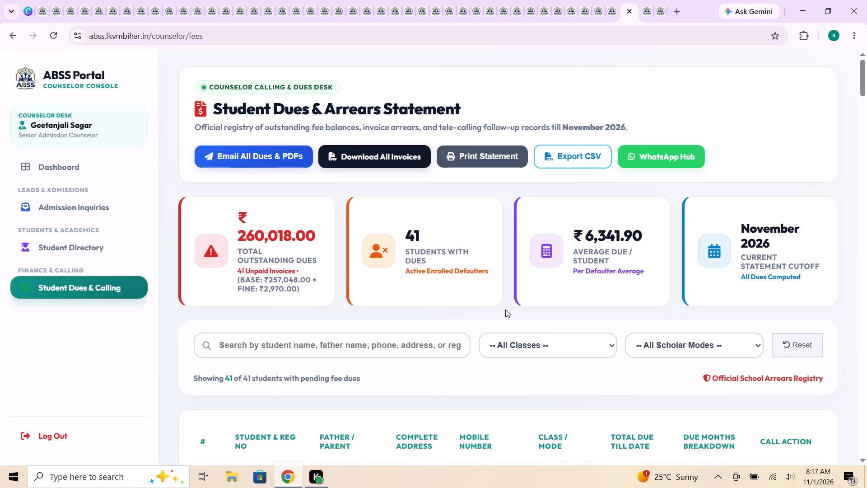
scroll(505, 310, "down", 1)
scroll(505, 310, "up", 1)
scroll(505, 310, "down", 2)
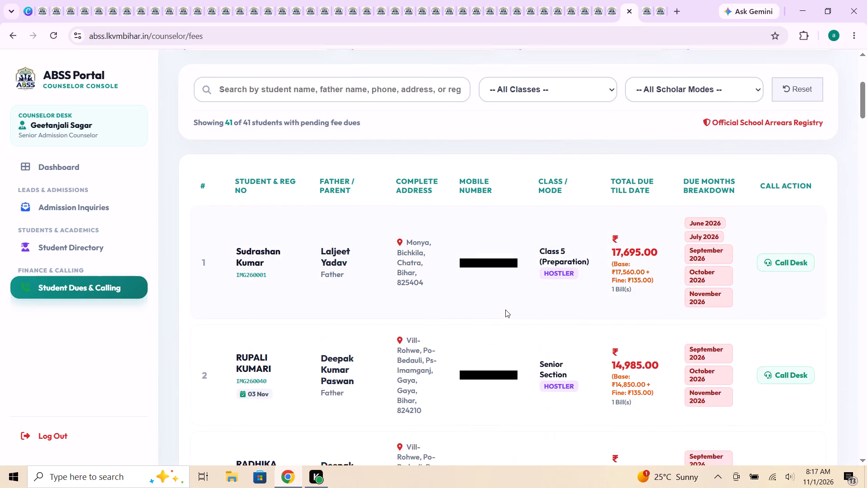
scroll(505, 310, "down", 1)
scroll(505, 310, "up", 2)
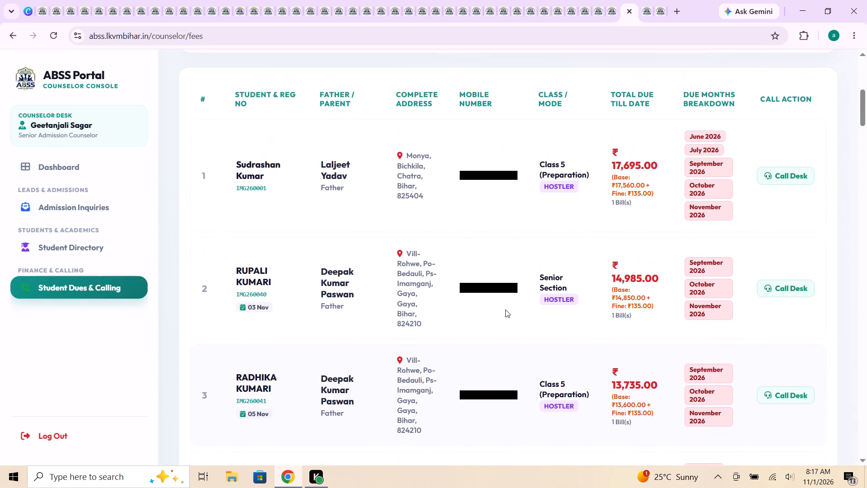
scroll(505, 310, "up", 1)
left_click(796, 183)
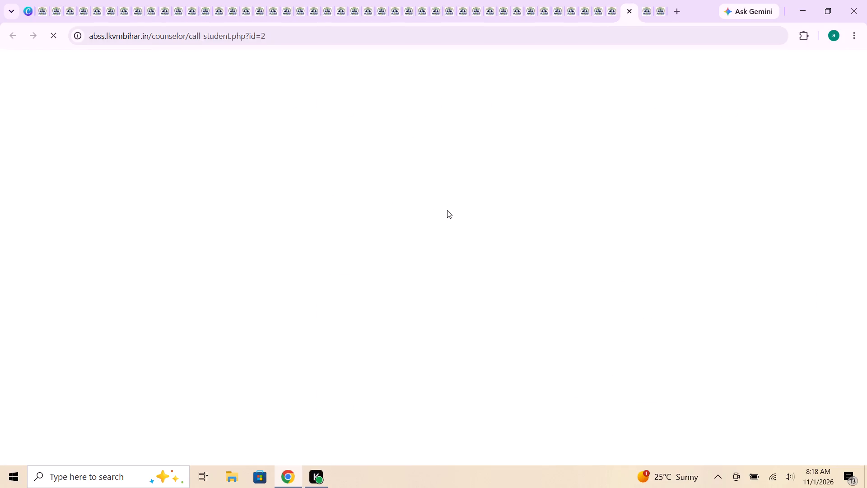
Examine the row 1 student's profile, outstanding invoices breakdown, recent payment history and call history.
scroll(447, 210, "down", 1)
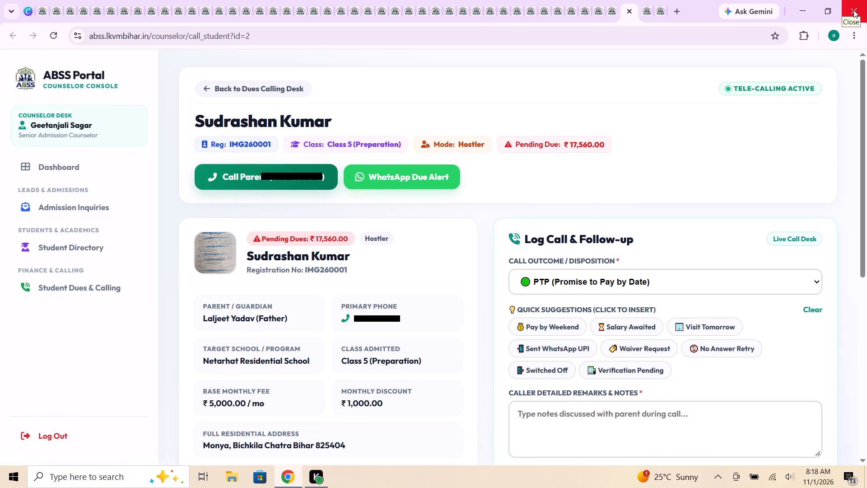
scroll(545, 291, "down", 1)
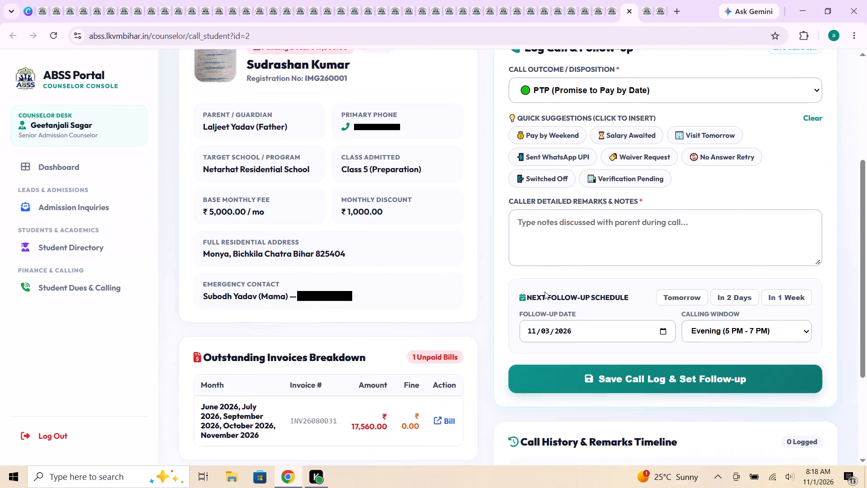
scroll(545, 291, "down", 2)
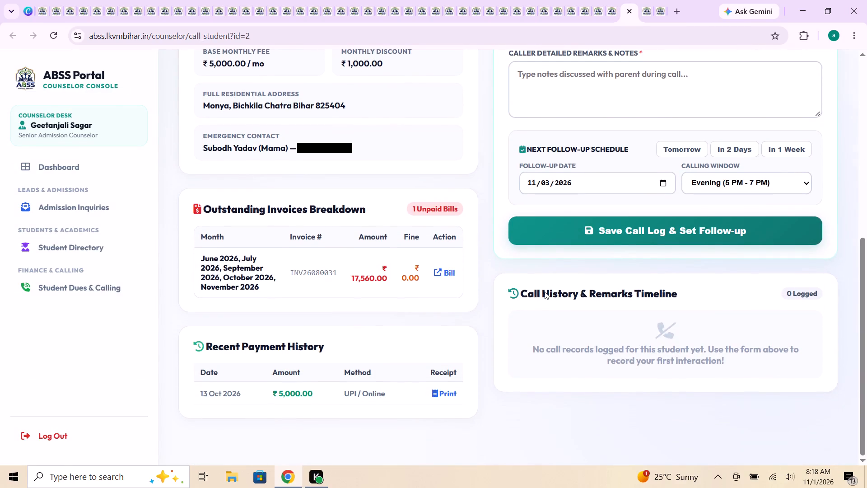
Open the bill for this student's unpaid invoice and review its fees, received payment, late fine and remaining balance.
left_click(448, 274)
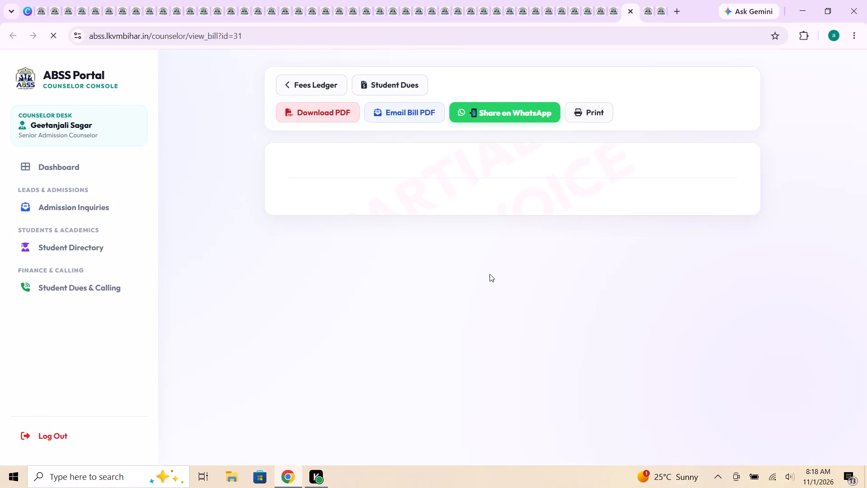
scroll(470, 309, "down", 2)
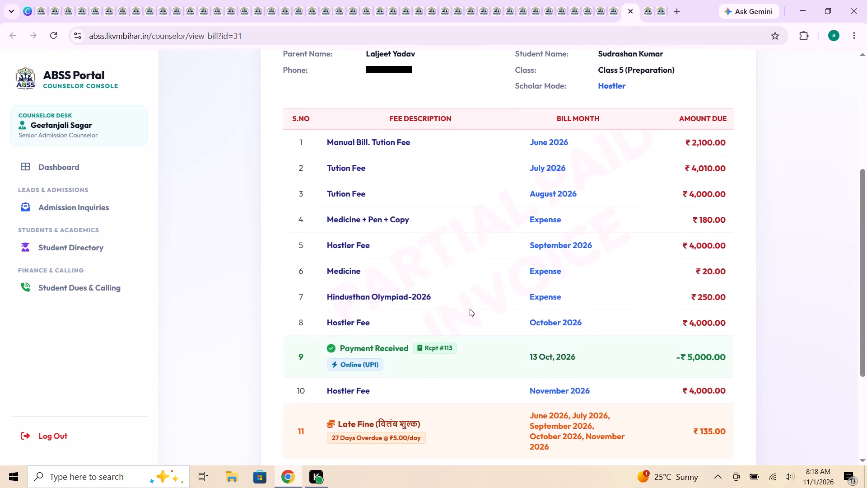
scroll(470, 309, "down", 1)
scroll(470, 309, "up", 1)
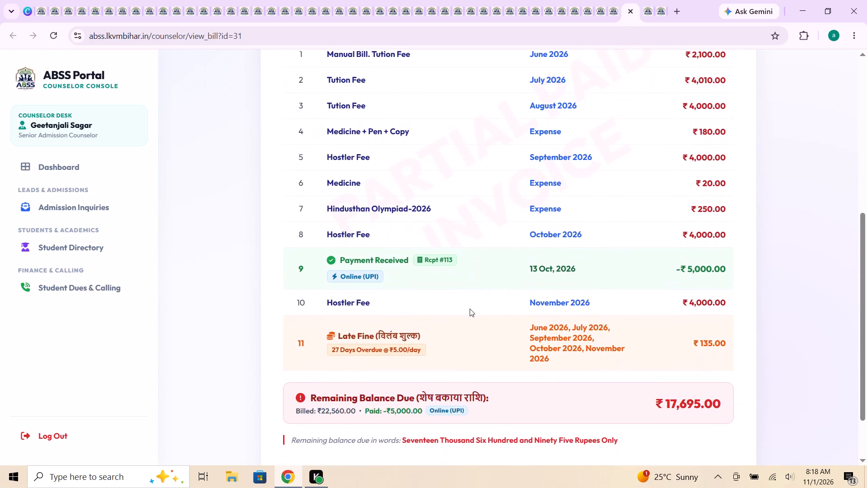
scroll(470, 309, "up", 2)
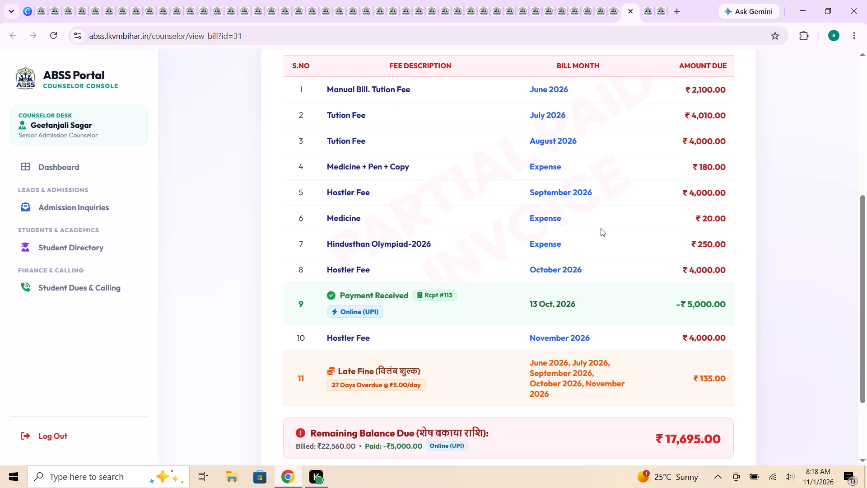
scroll(605, 208, "down", 2)
scroll(605, 208, "up", 1)
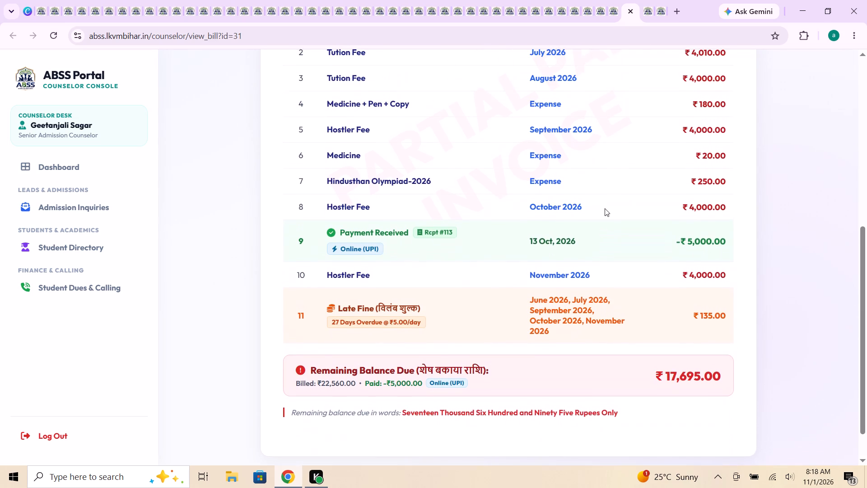
scroll(605, 208, "up", 1)
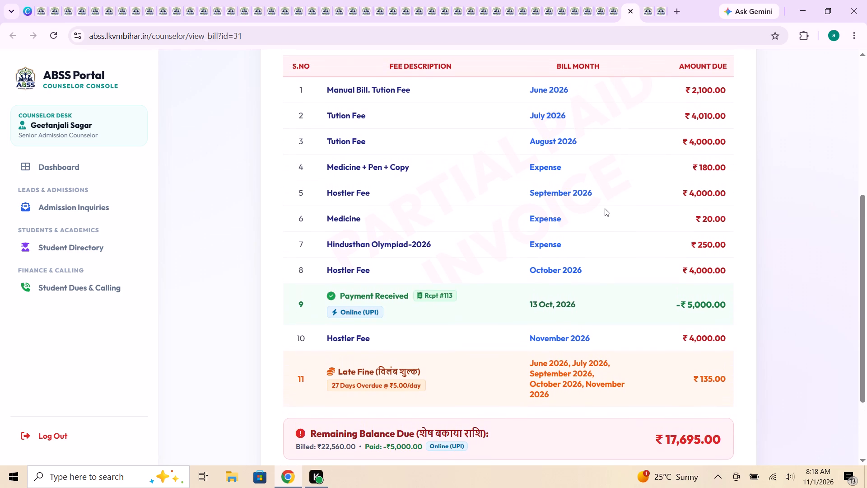
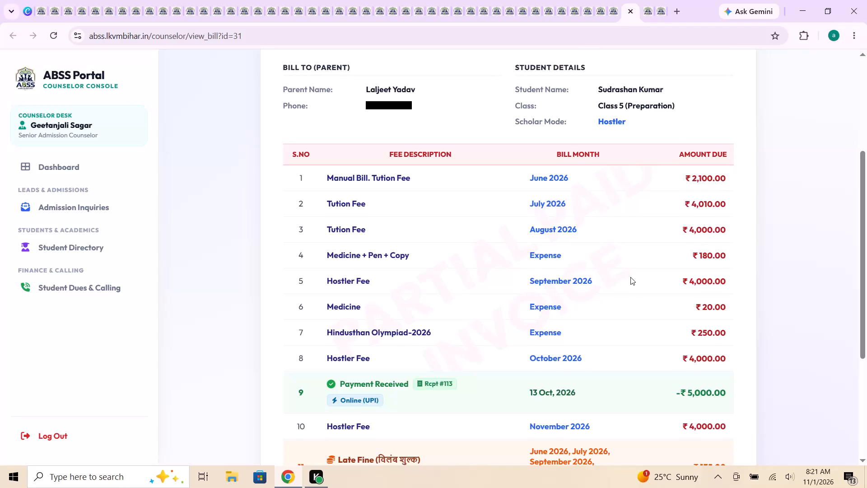
Examine the Class 5 hostel student's fee invoice, comparing the monthly and expense charges, the received payment, the late fine and the remaining balance.
scroll(630, 277, "down", 3)
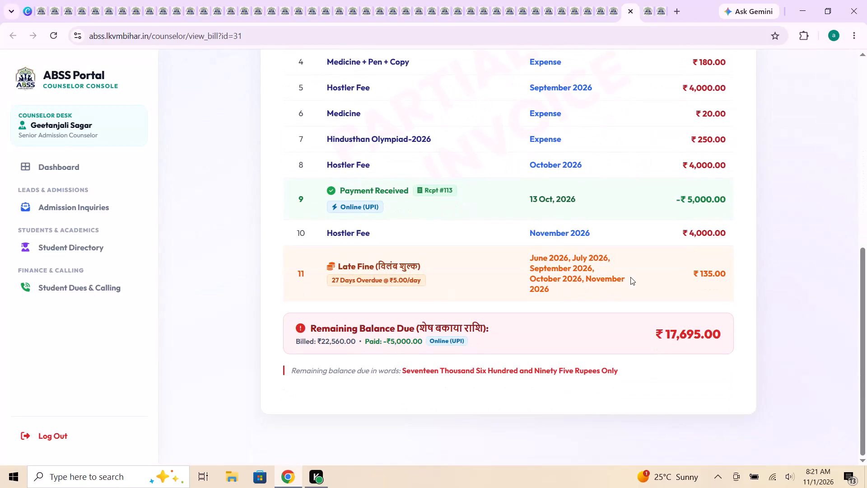
scroll(622, 242, "up", 2)
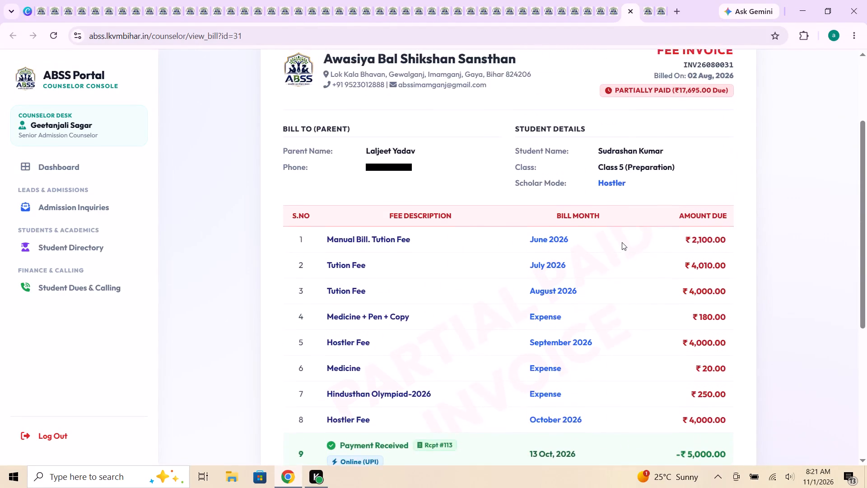
scroll(622, 242, "down", 1)
scroll(622, 242, "up", 1)
scroll(622, 242, "down", 1)
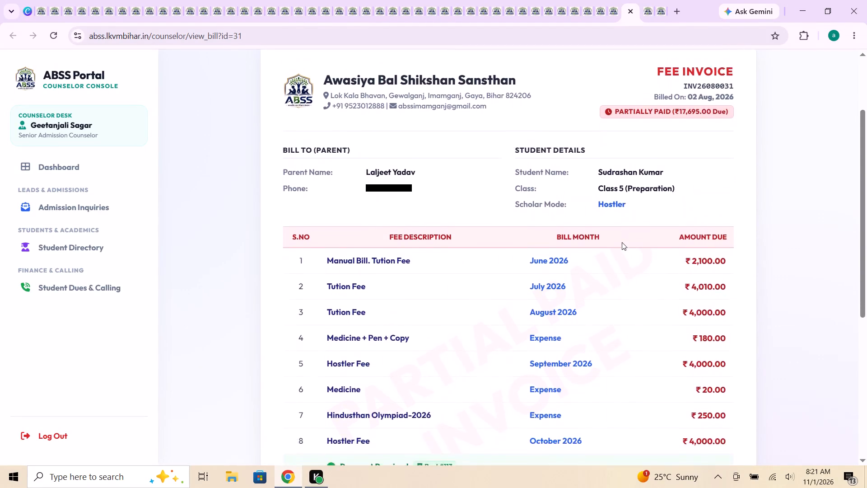
scroll(622, 242, "down", 2)
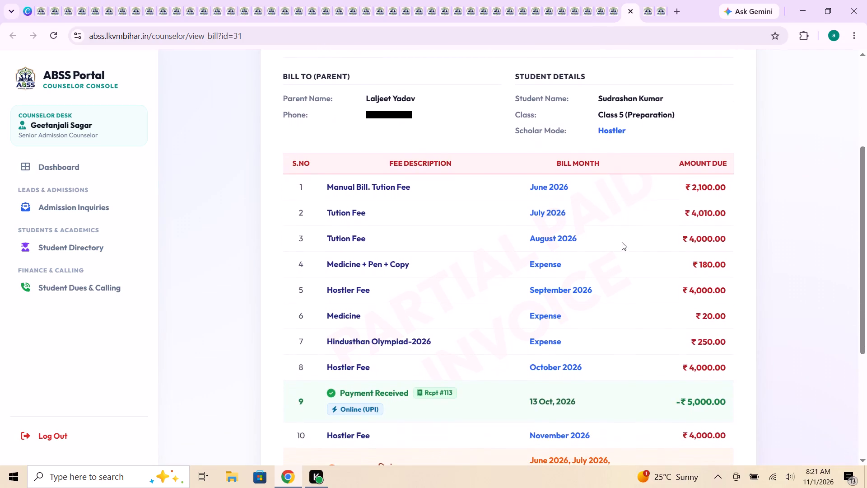
scroll(622, 242, "down", 1)
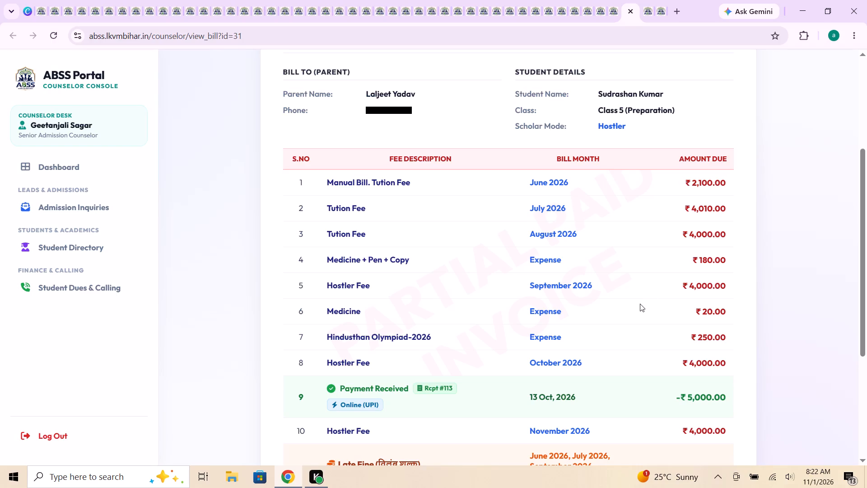
left_click(640, 304)
scroll(640, 304, "down", 1)
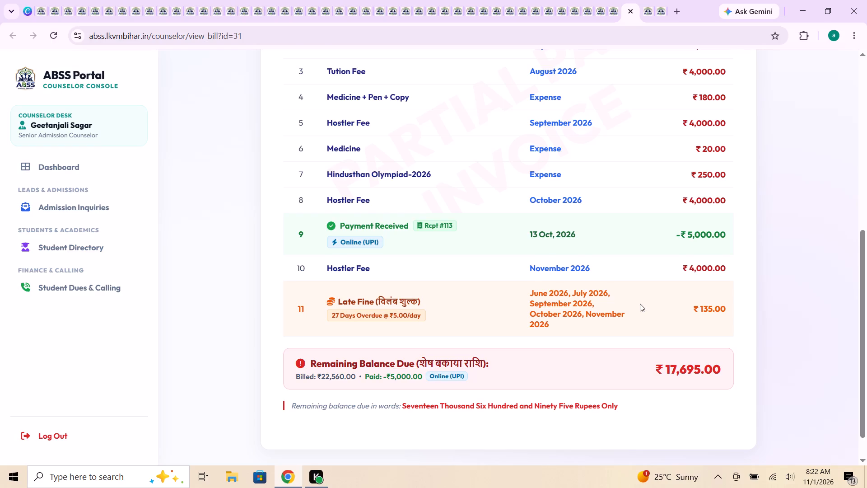
scroll(640, 304, "up", 3)
scroll(640, 304, "down", 1)
scroll(640, 304, "up", 1)
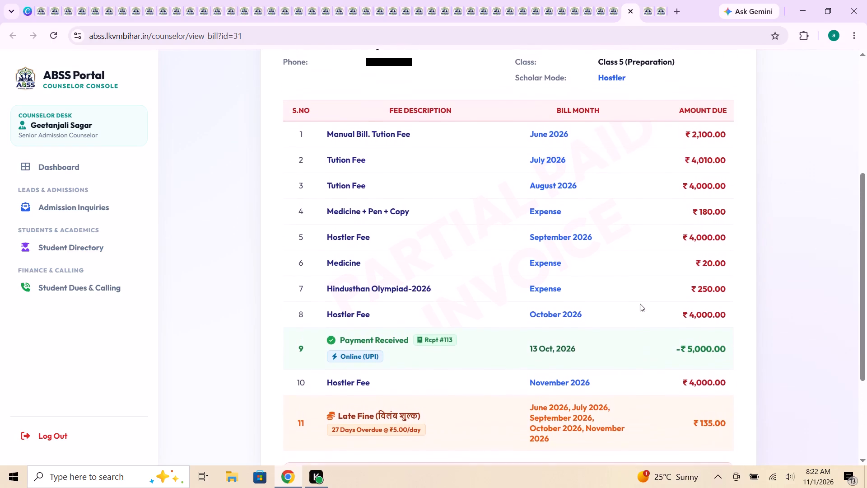
scroll(640, 304, "up", 1)
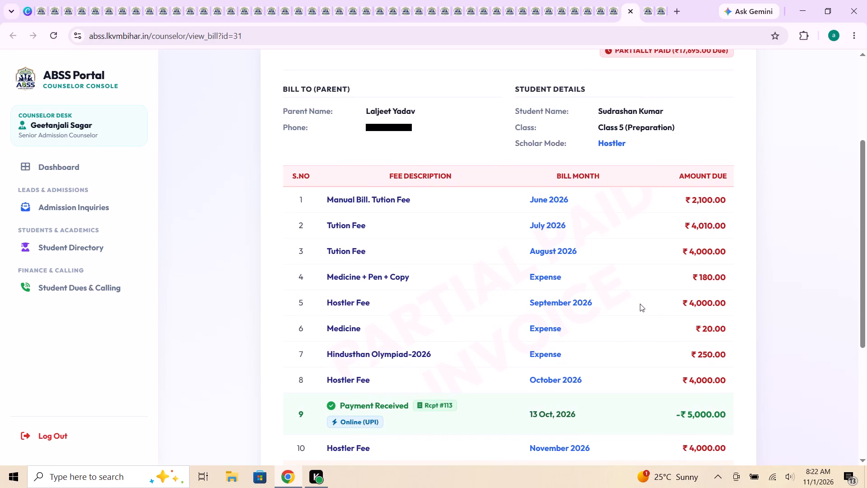
scroll(607, 314, "down", 1)
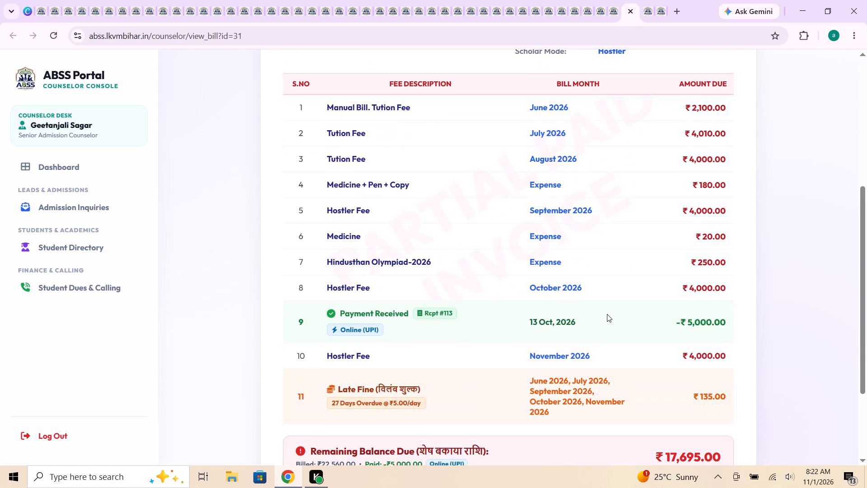
scroll(598, 314, "down", 1)
scroll(598, 314, "up", 1)
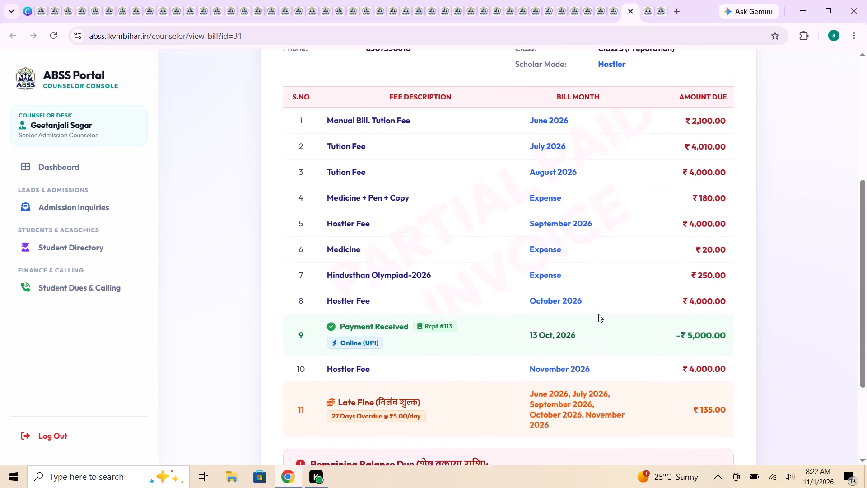
scroll(598, 314, "up", 1)
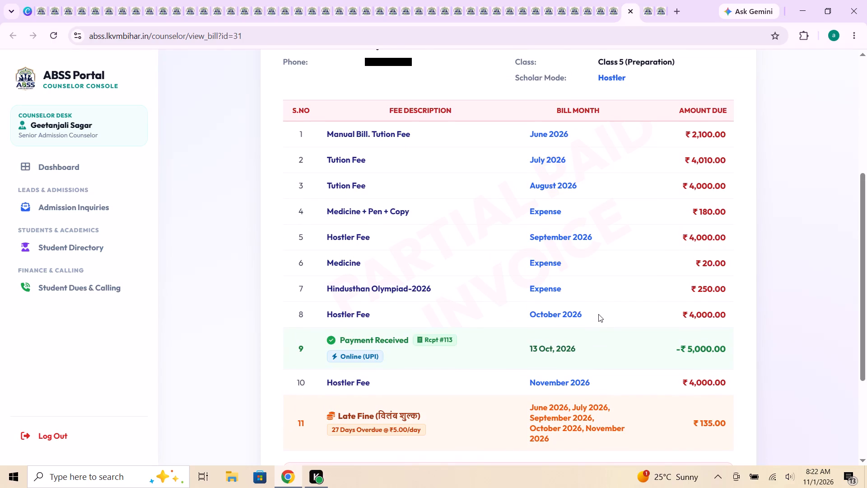
scroll(598, 314, "up", 1)
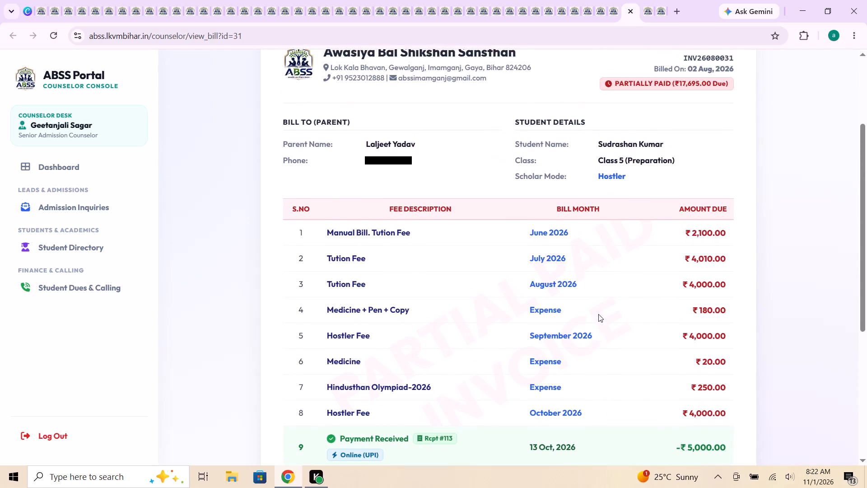
scroll(598, 314, "down", 2)
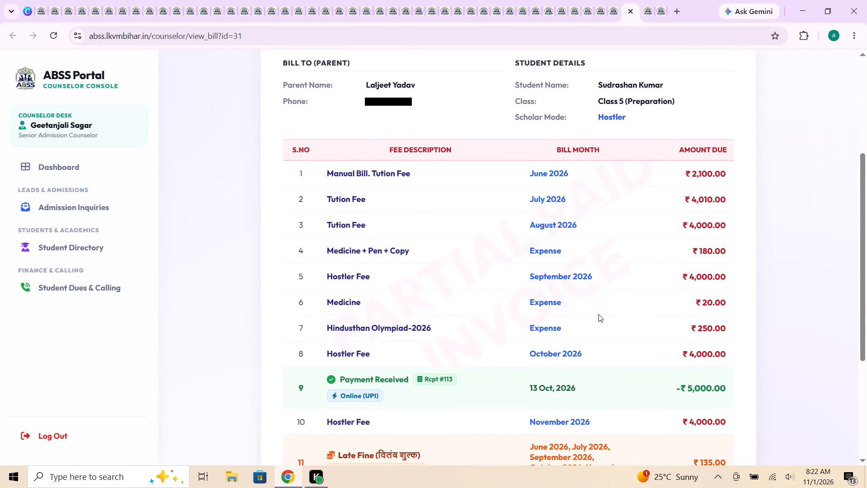
scroll(598, 314, "up", 2)
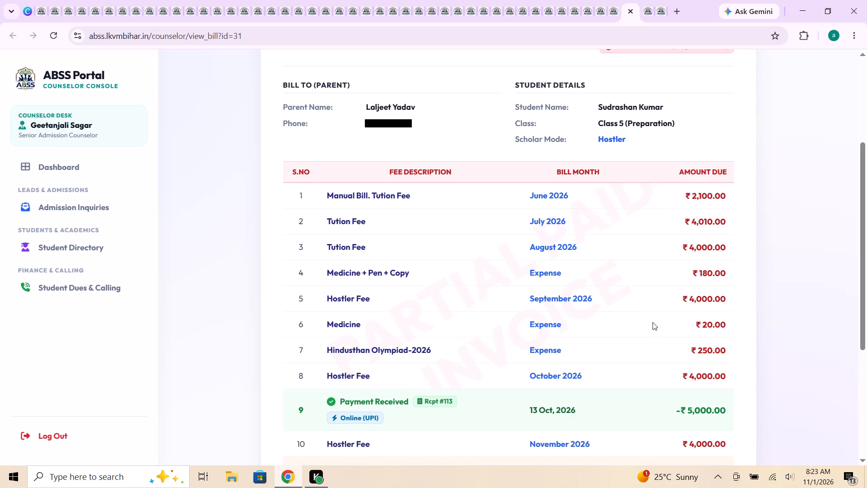
scroll(653, 321, "down", 1)
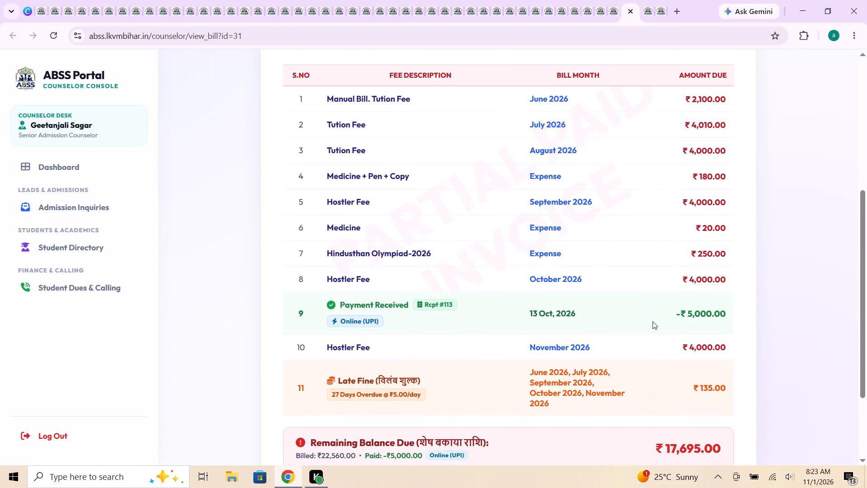
scroll(653, 321, "up", 1)
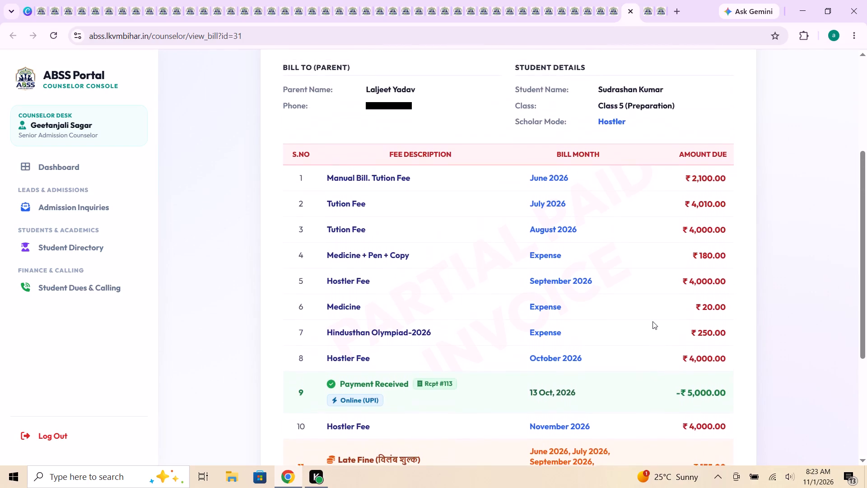
scroll(653, 321, "down", 1)
scroll(653, 321, "up", 1)
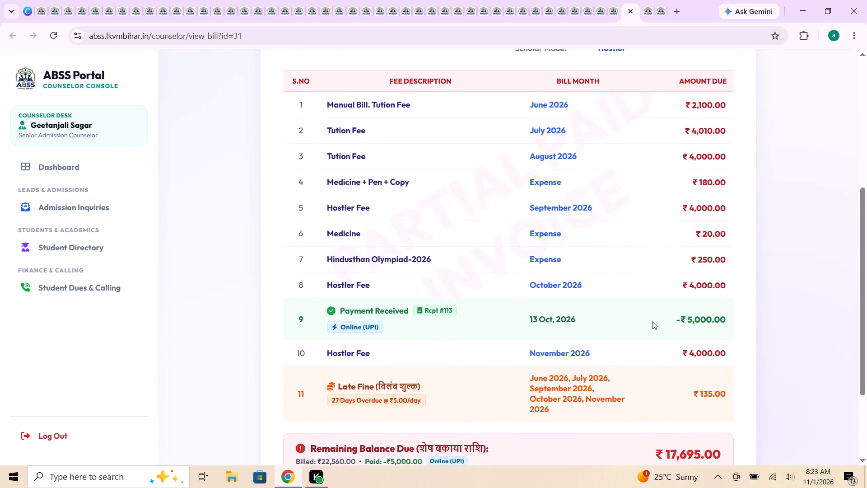
scroll(653, 321, "up", 1)
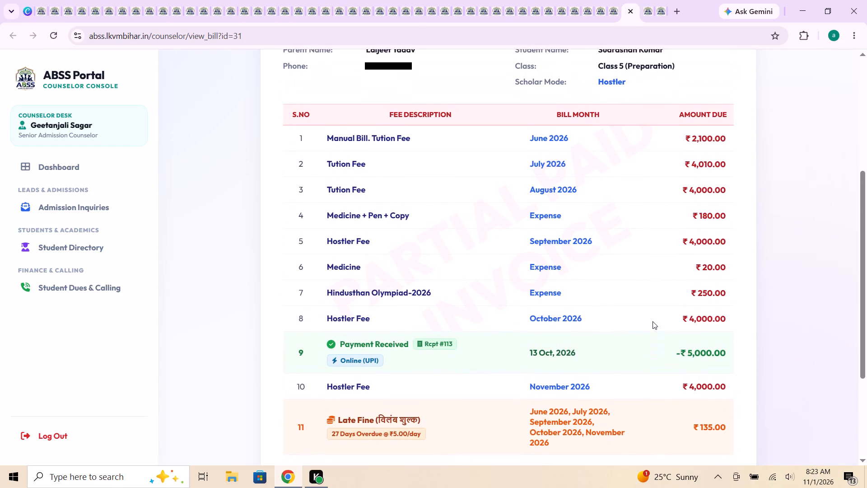
scroll(653, 321, "up", 1)
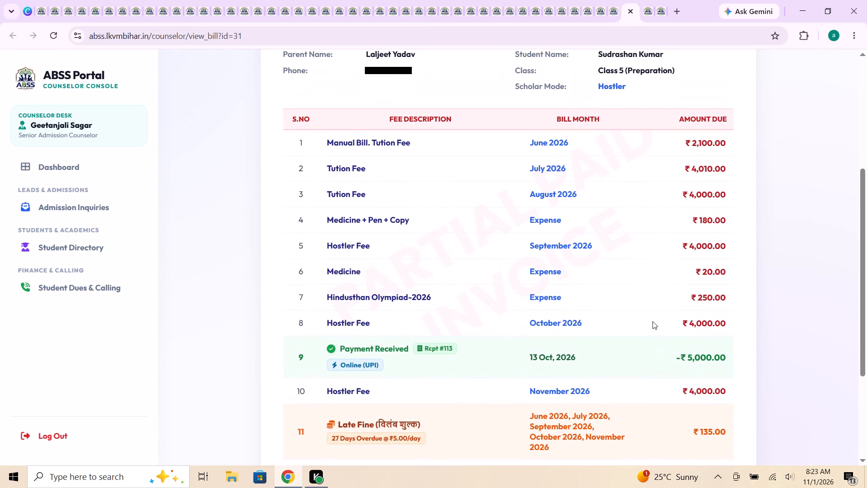
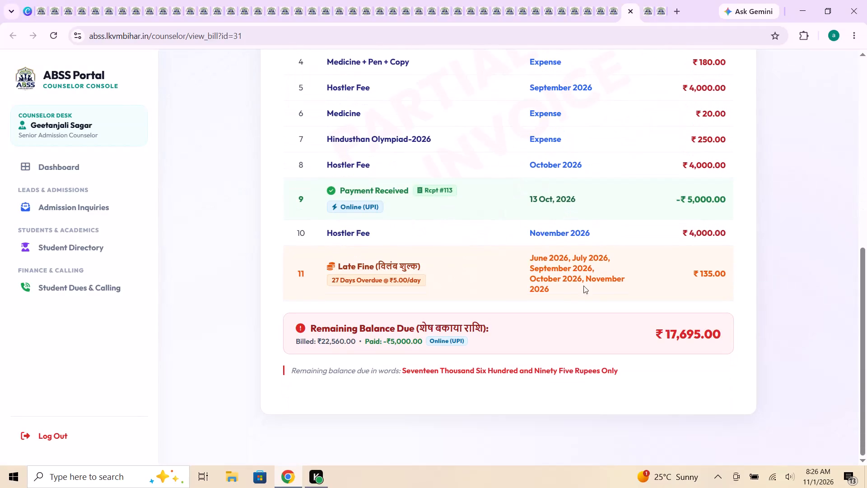
Return from the invoice to the fees ledger and open the call desk for the first-listed Class 5 hostel student.
scroll(422, 267, "down", 2)
scroll(422, 267, "up", 2)
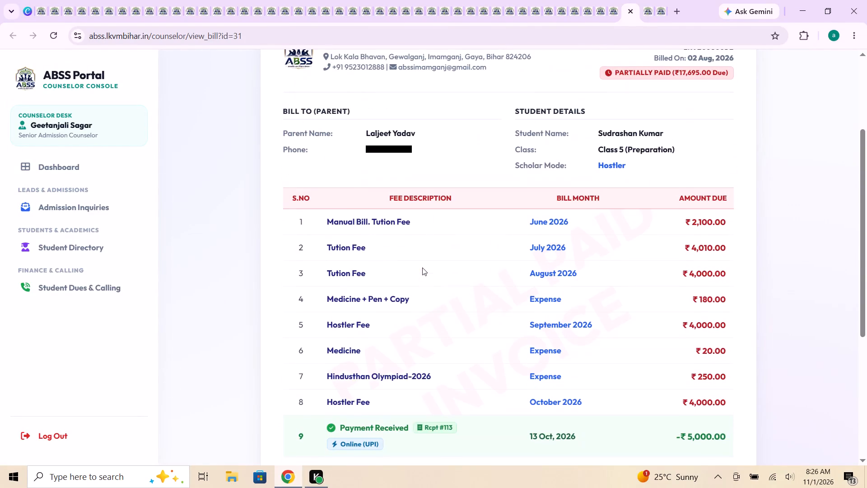
scroll(342, 199, "up", 4)
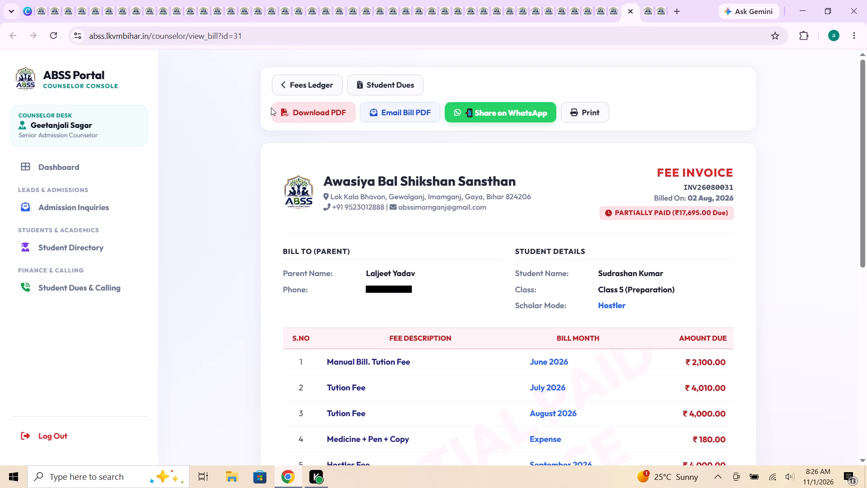
left_click(280, 86)
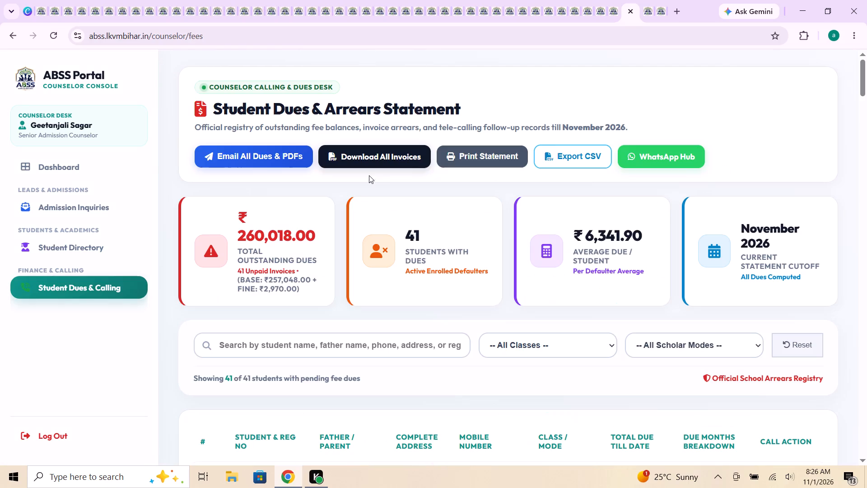
scroll(682, 389, "down", 3)
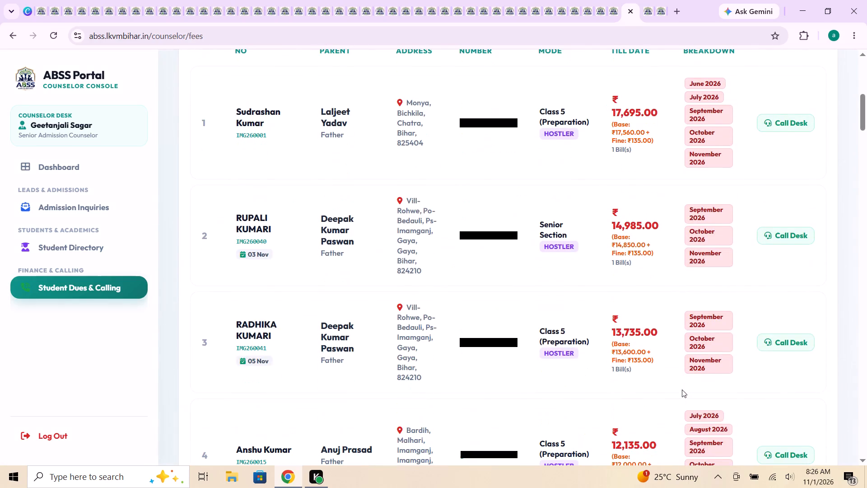
scroll(682, 389, "down", 1)
scroll(682, 389, "up", 1)
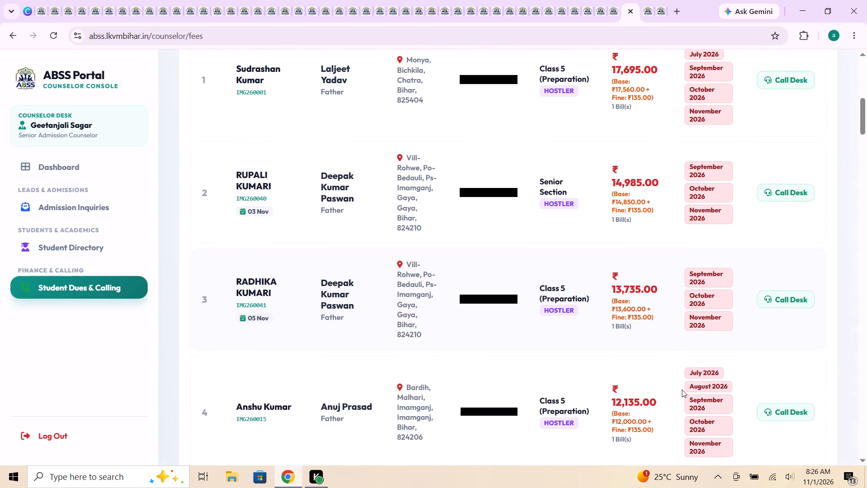
scroll(682, 389, "up", 1)
left_click(806, 157)
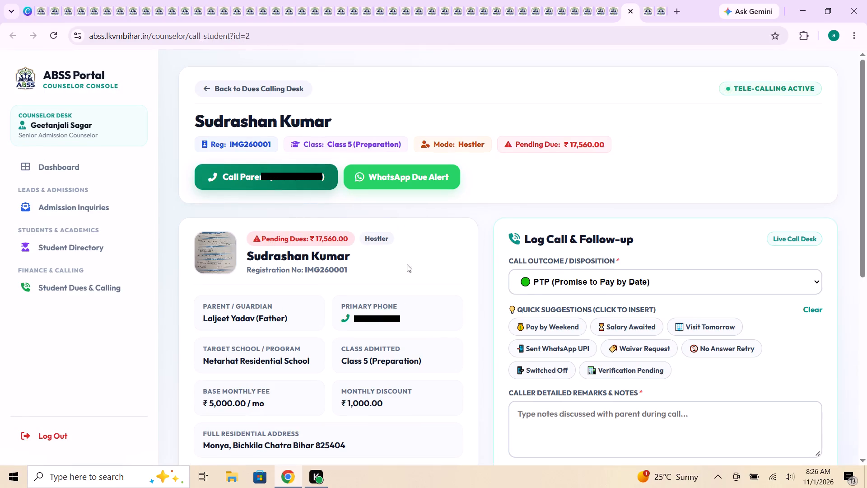
Set the call outcome to Father Visiting School Office in Person.
scroll(437, 322, "down", 1)
scroll(437, 322, "up", 1)
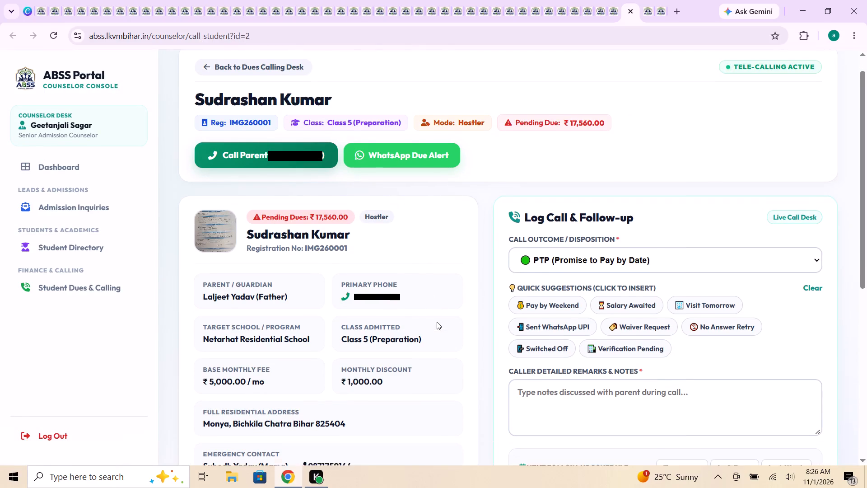
left_click(681, 258)
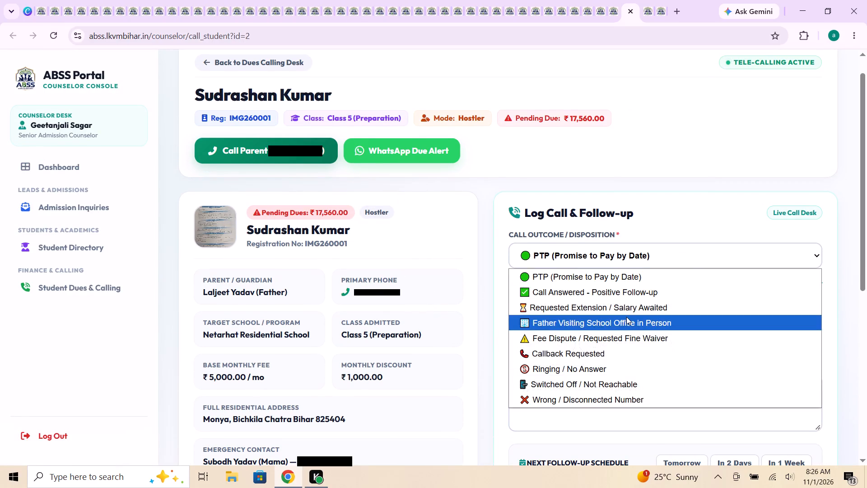
left_click(626, 317)
Enter the caller remark "20 nov.ko payment karega" and save the call log with its follow-up.
scroll(613, 335, "down", 1)
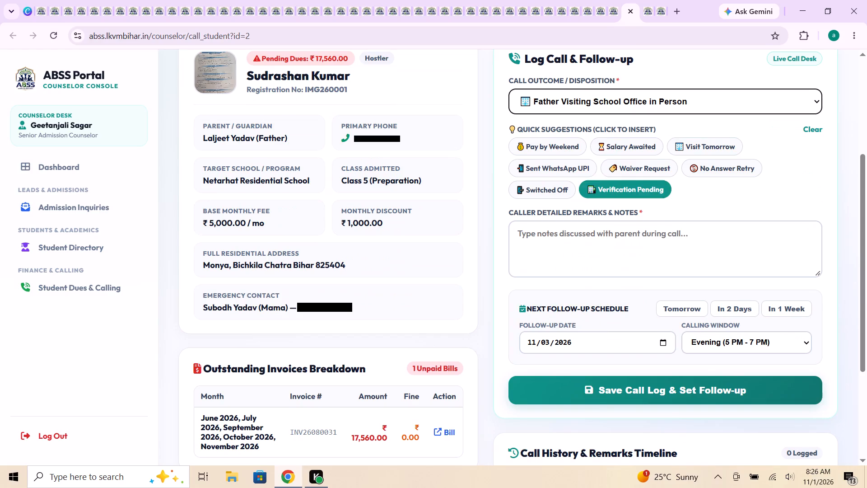
left_click(585, 235)
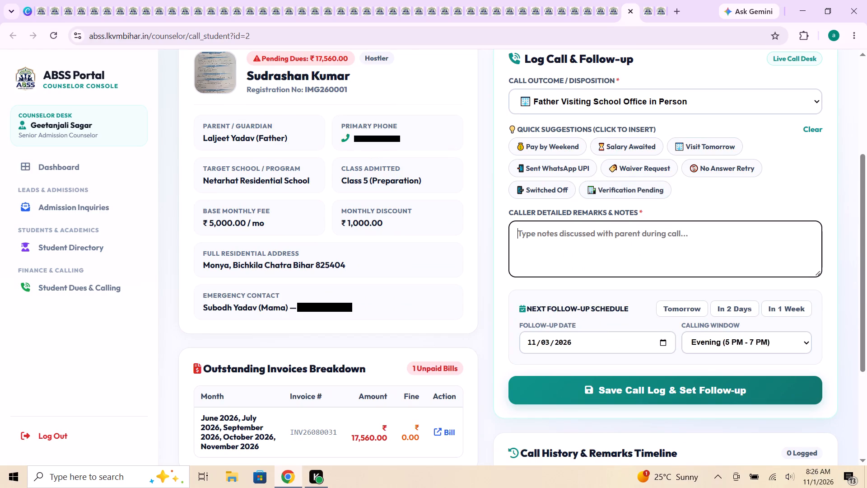
type("20")
key("space")
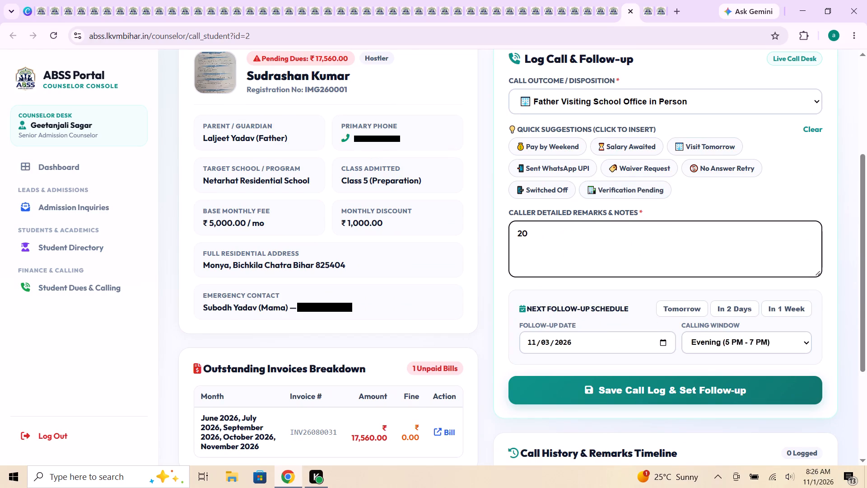
type("ov")
key("BackSpace")
key("BackSpace")
type("nov.")
type("ko")
key("space")
type("payment karega")
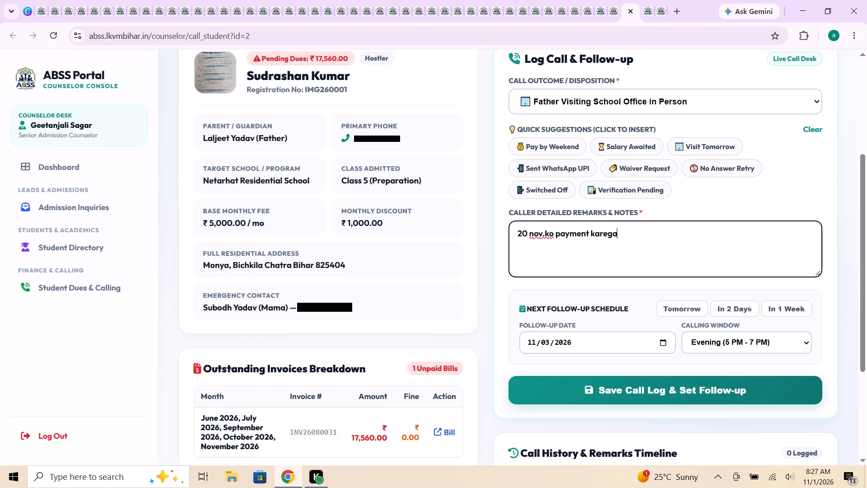
key("space")
left_click(671, 386)
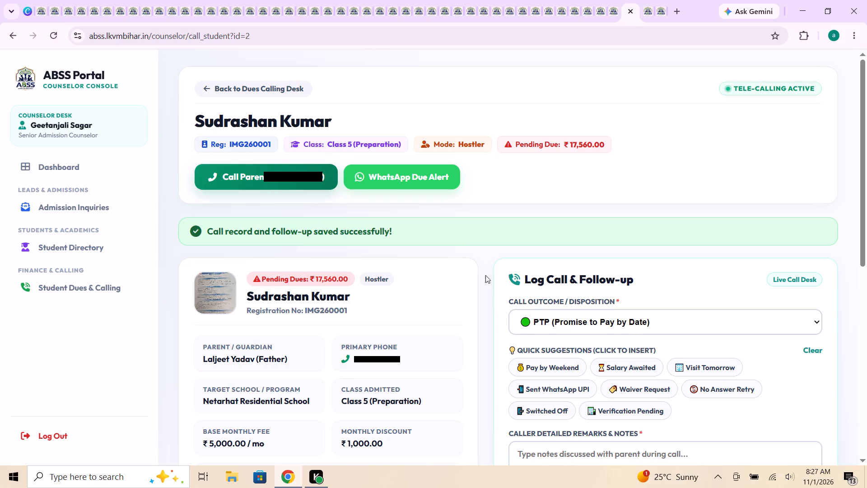
Review the student's call desk page, checking the logged remark and follow-up, the outstanding invoice and the recent payment history.
scroll(492, 250, "down", 4)
scroll(492, 250, "up", 1)
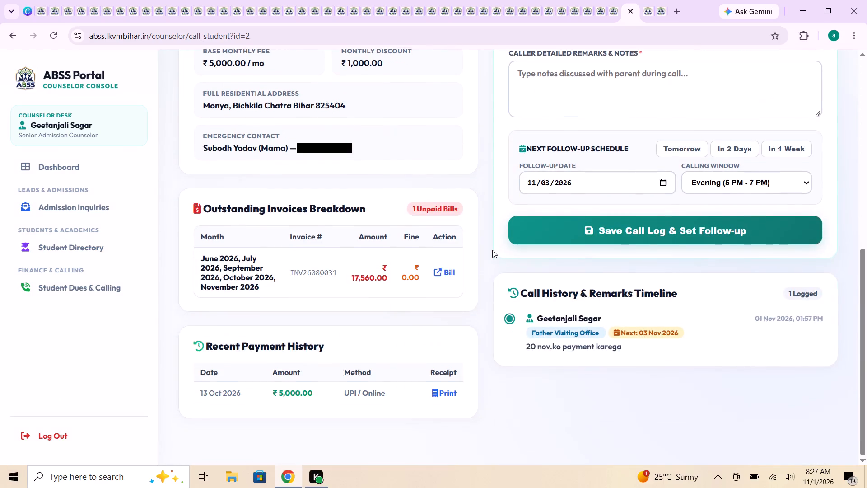
scroll(492, 250, "up", 2)
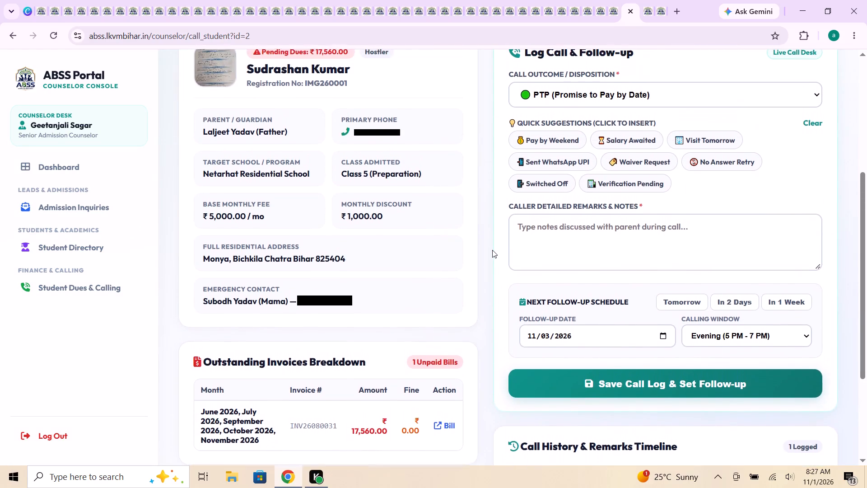
scroll(492, 250, "up", 3)
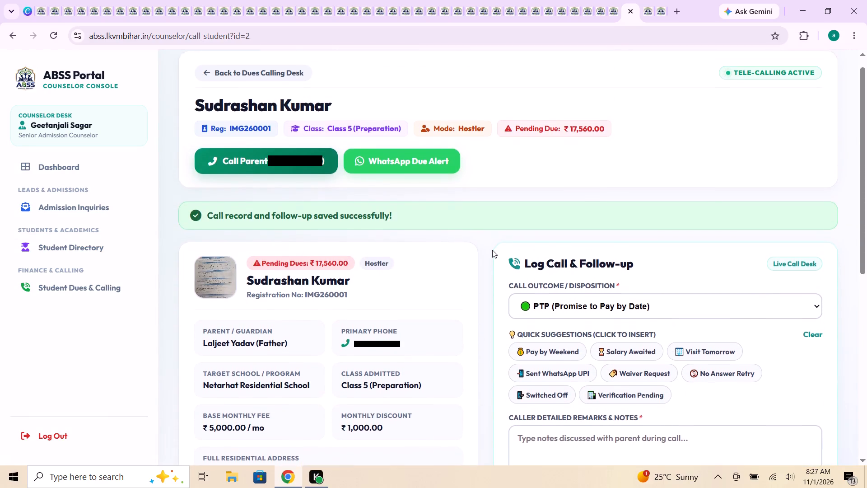
scroll(492, 250, "up", 1)
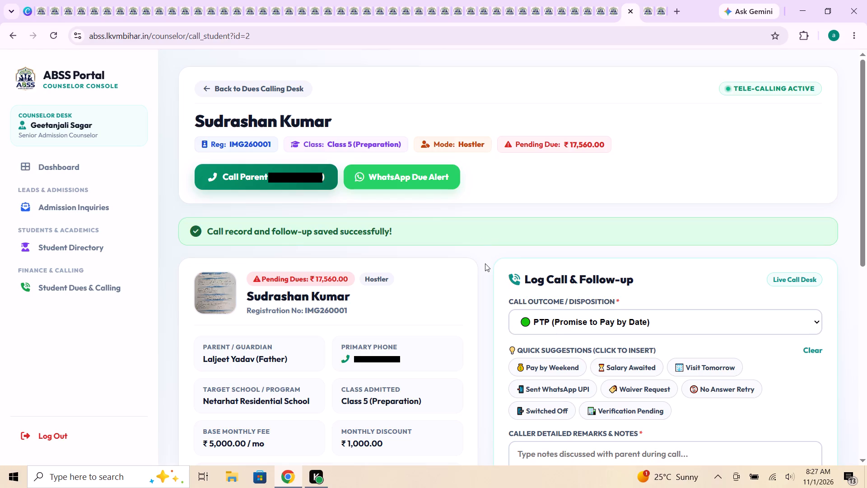
scroll(483, 263, "down", 2)
scroll(483, 263, "up", 1)
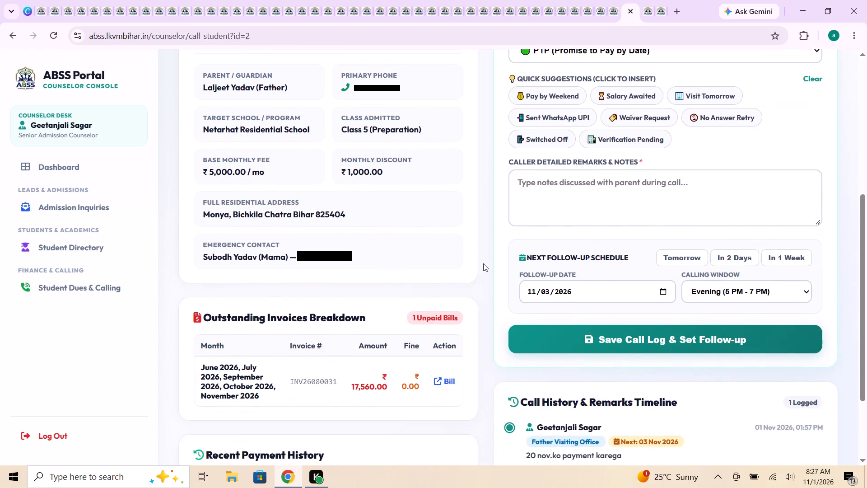
scroll(483, 263, "down", 2)
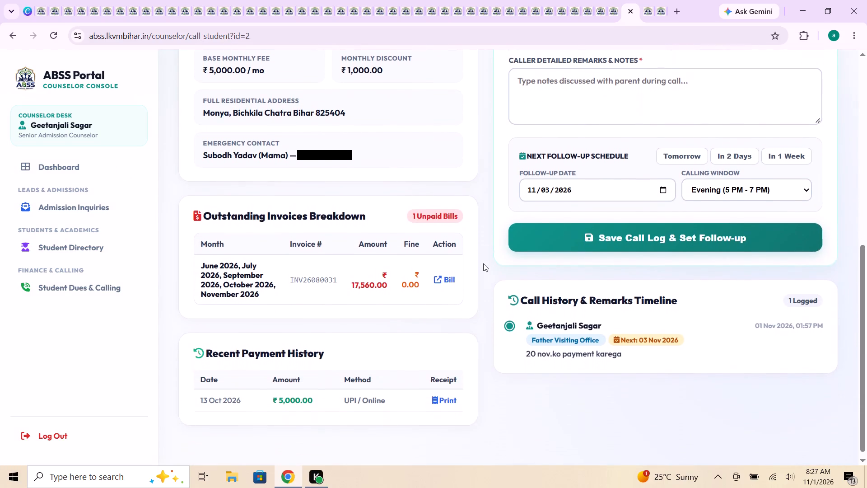
scroll(483, 263, "up", 1)
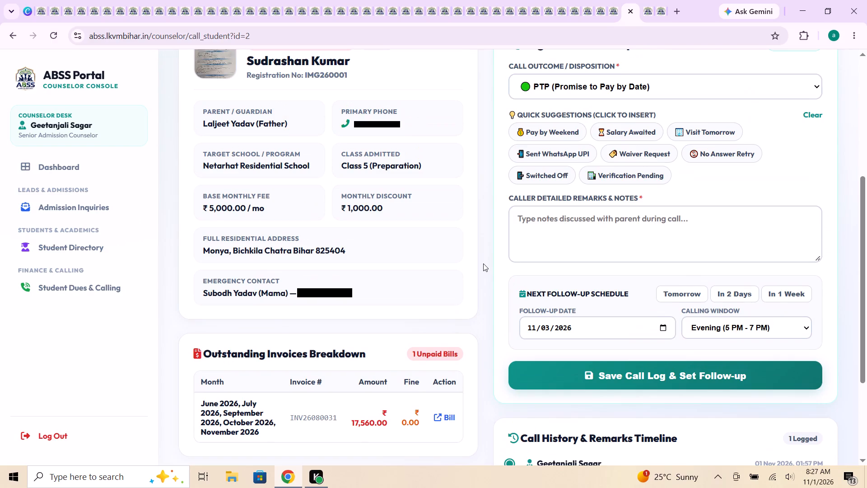
scroll(483, 263, "up", 2)
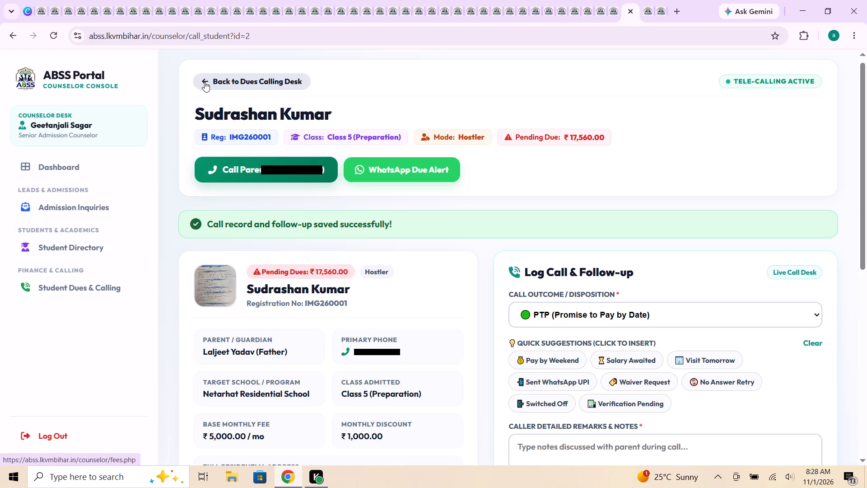
scroll(204, 83, "down", 1)
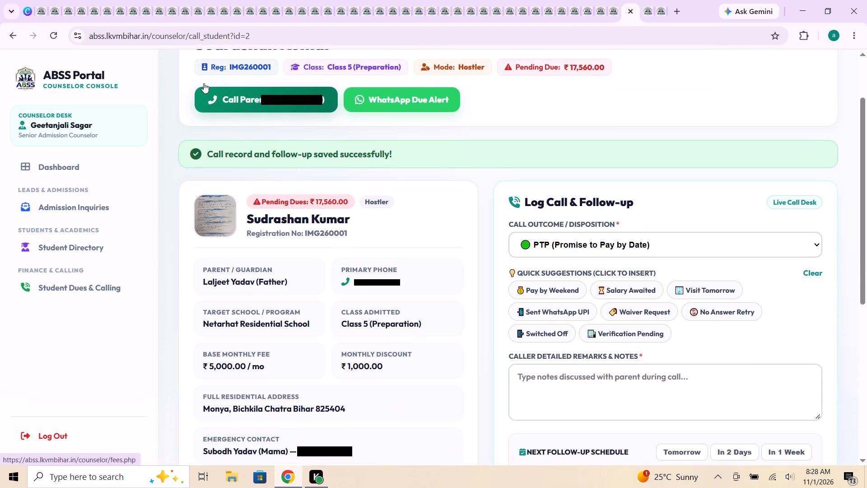
scroll(204, 83, "down", 1)
scroll(204, 83, "up", 1)
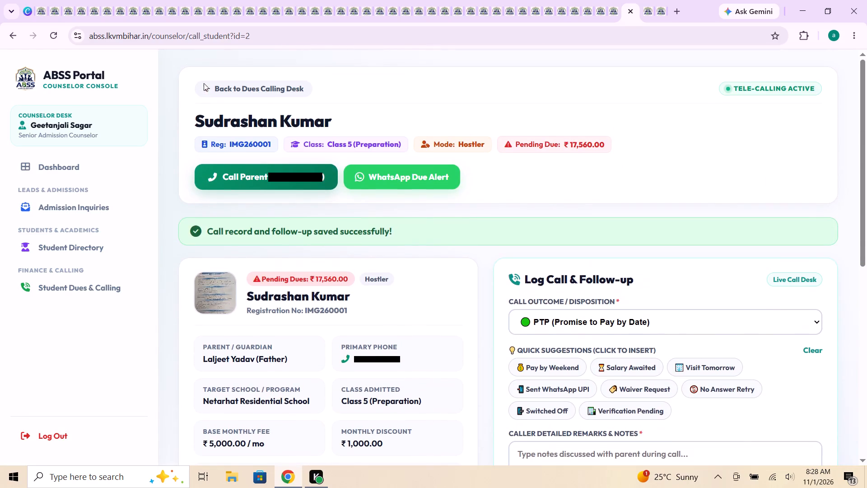
Return to the dues calling desk and review the students' pending dues, due months and follow-up dates down the list.
left_click(206, 87)
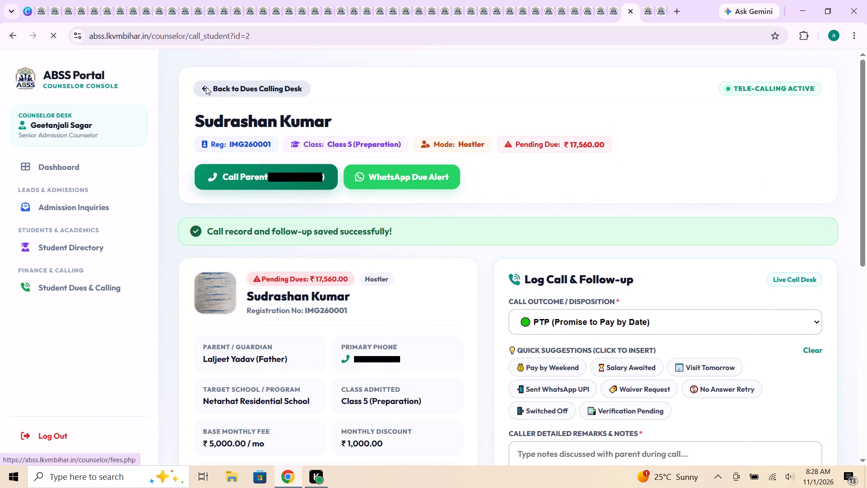
scroll(489, 222, "down", 3)
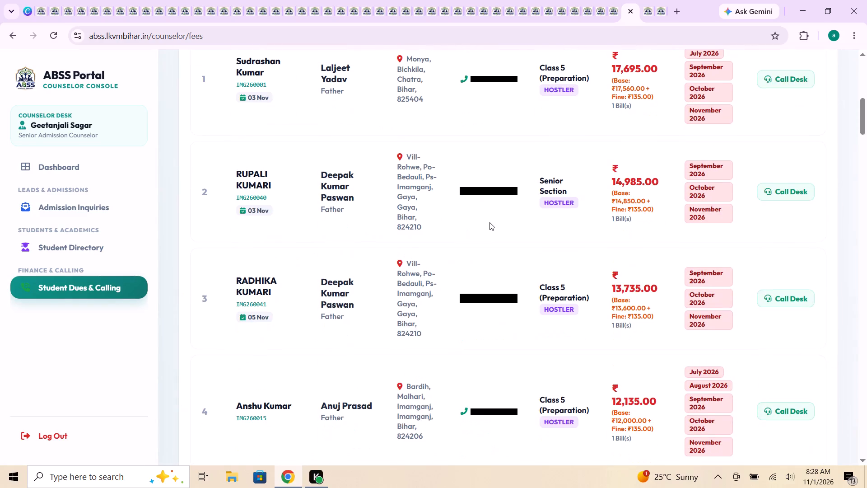
scroll(489, 222, "up", 1)
scroll(489, 222, "down", 1)
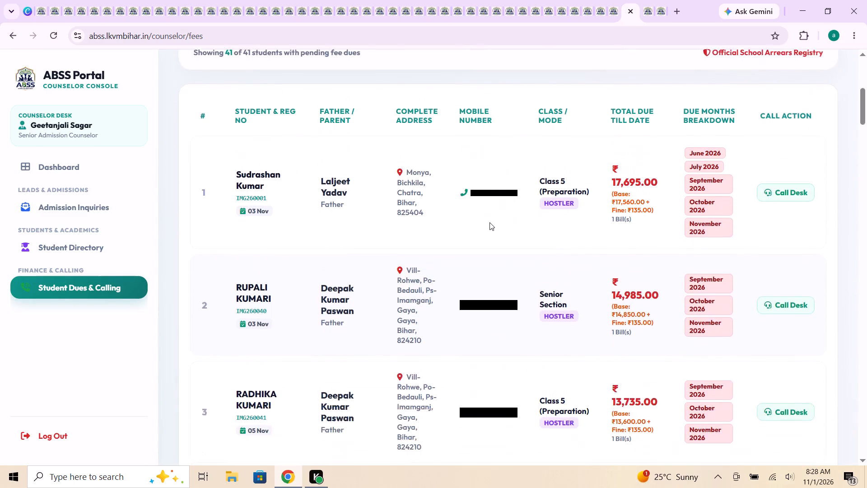
scroll(489, 222, "up", 3)
scroll(489, 222, "down", 1)
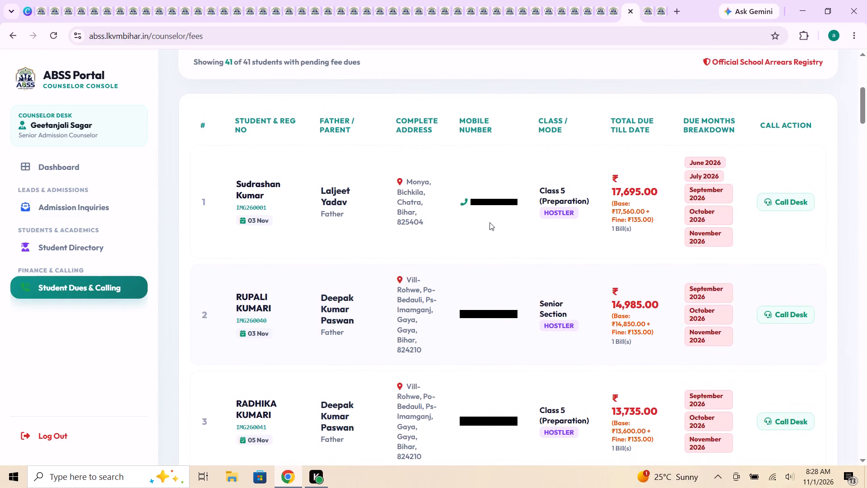
scroll(489, 222, "down", 1)
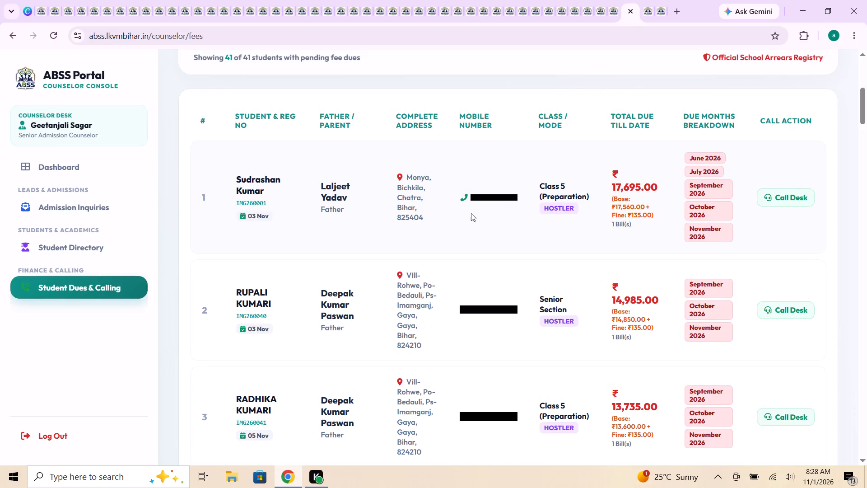
scroll(471, 213, "down", 1)
scroll(471, 213, "up", 2)
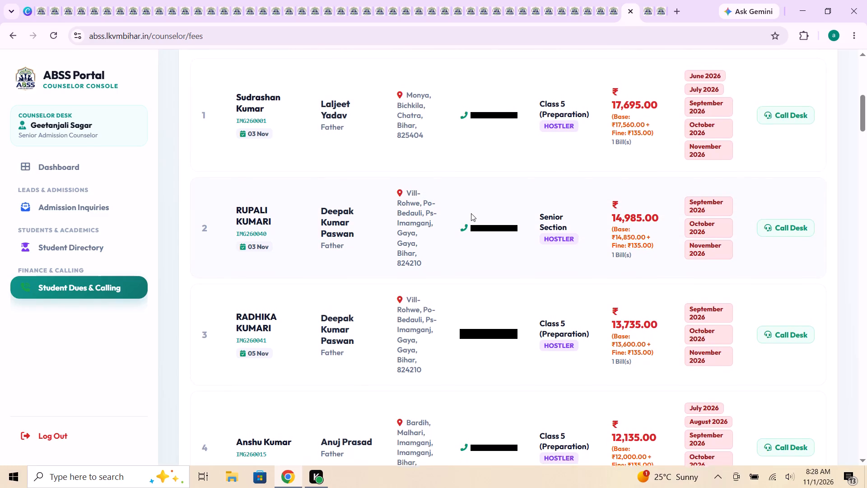
scroll(471, 213, "down", 1)
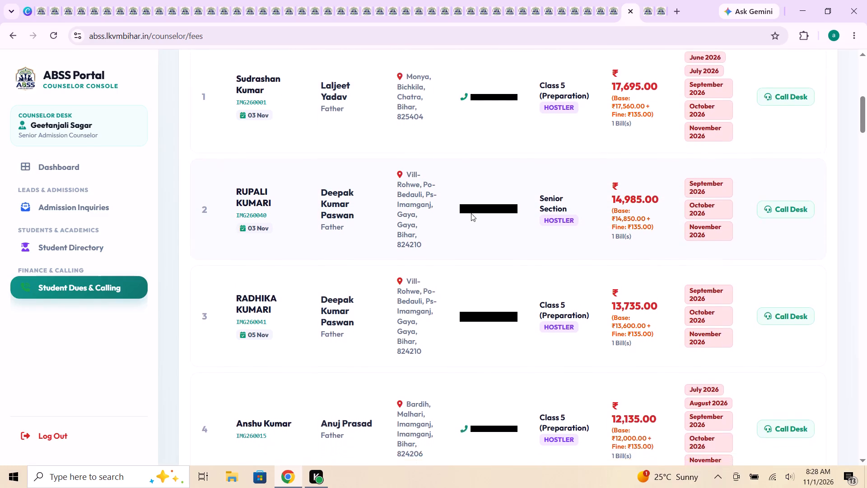
scroll(471, 213, "down", 3)
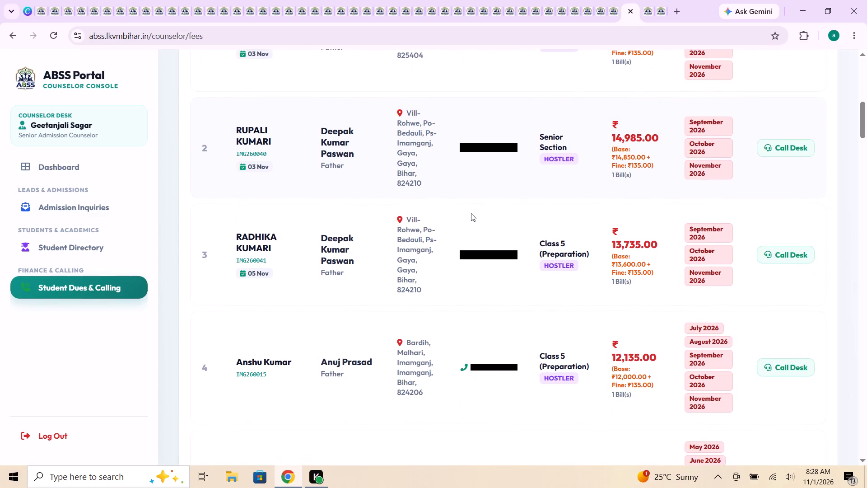
scroll(471, 213, "down", 2)
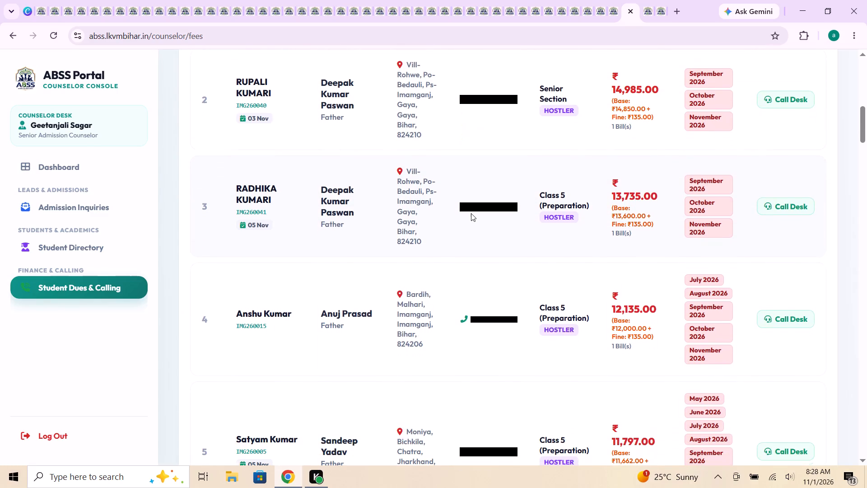
scroll(471, 213, "down", 1)
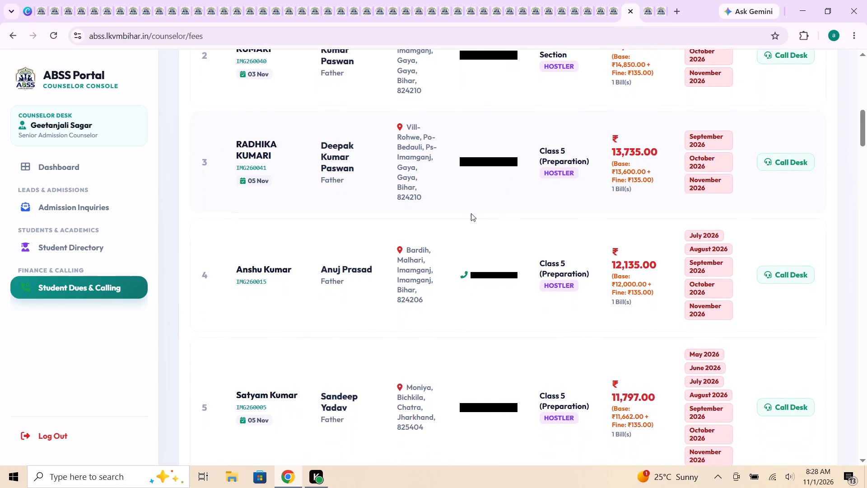
scroll(471, 213, "down", 1)
scroll(471, 213, "up", 1)
scroll(471, 213, "down", 1)
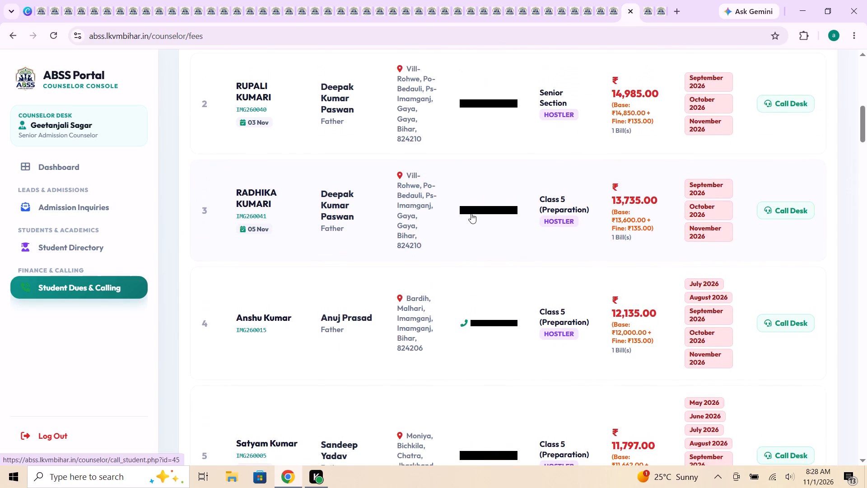
scroll(471, 213, "down", 1)
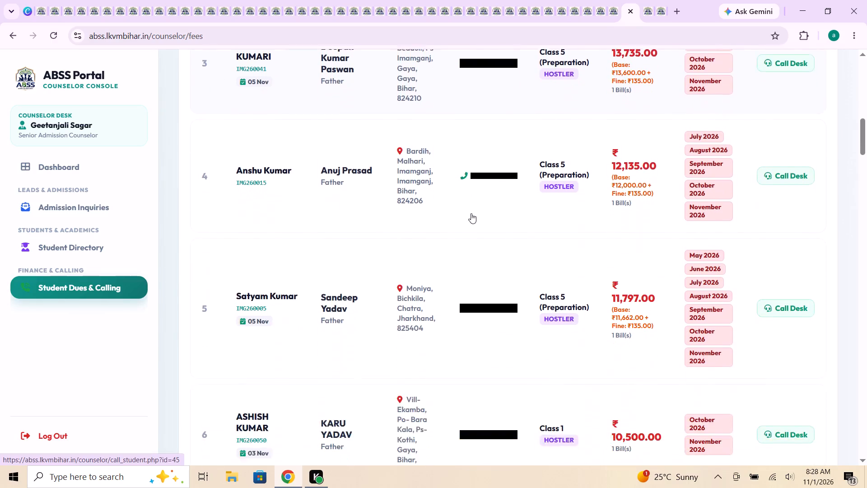
scroll(471, 213, "down", 4)
scroll(471, 213, "up", 1)
scroll(471, 213, "down", 1)
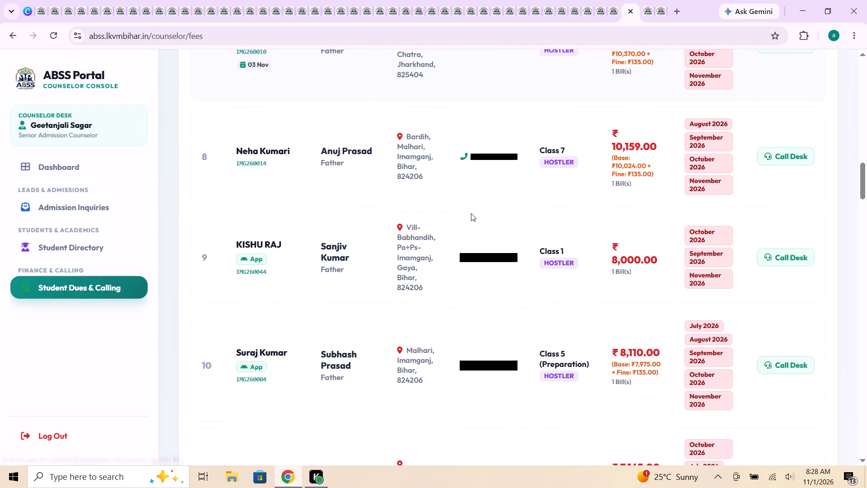
scroll(471, 213, "up", 1)
scroll(471, 213, "down", 1)
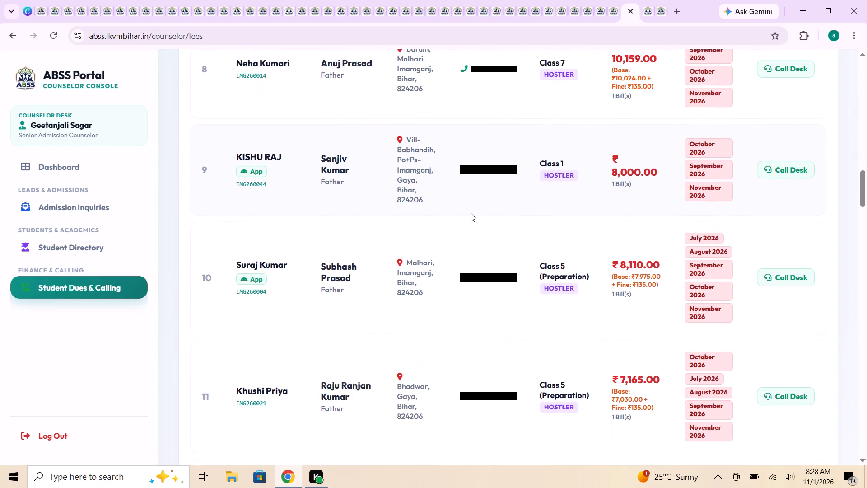
scroll(471, 213, "up", 8)
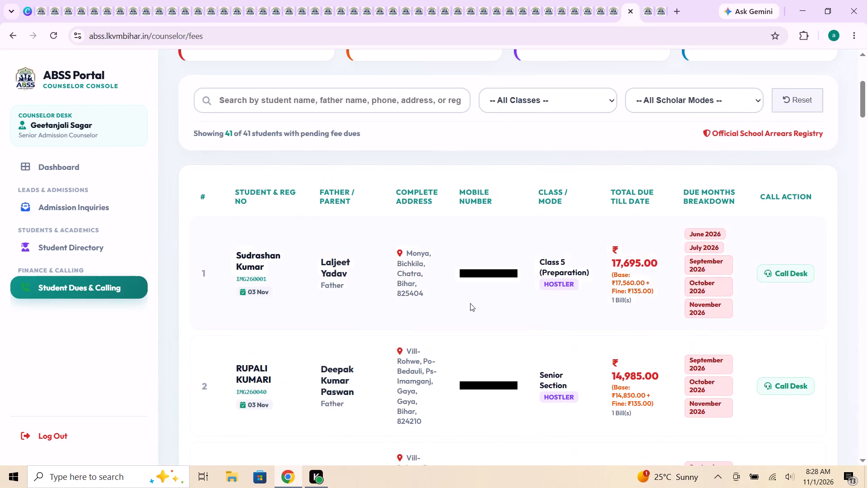
scroll(470, 303, "down", 10)
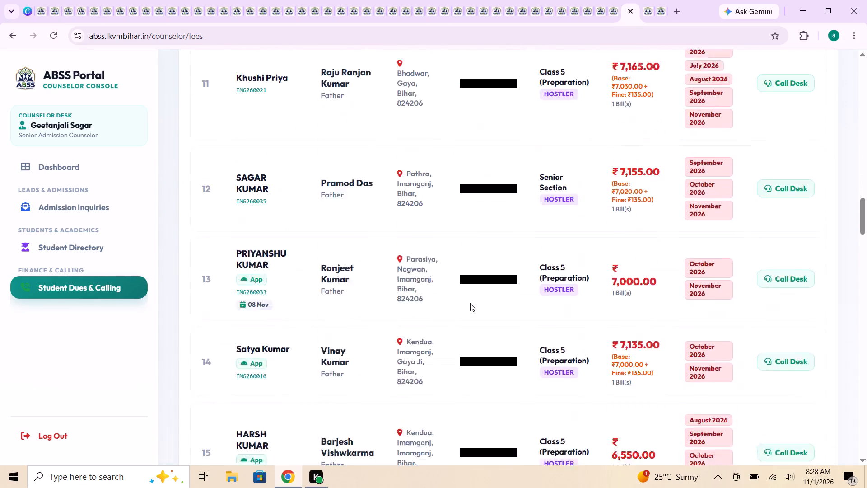
scroll(470, 303, "down", 5)
scroll(470, 303, "up", 1)
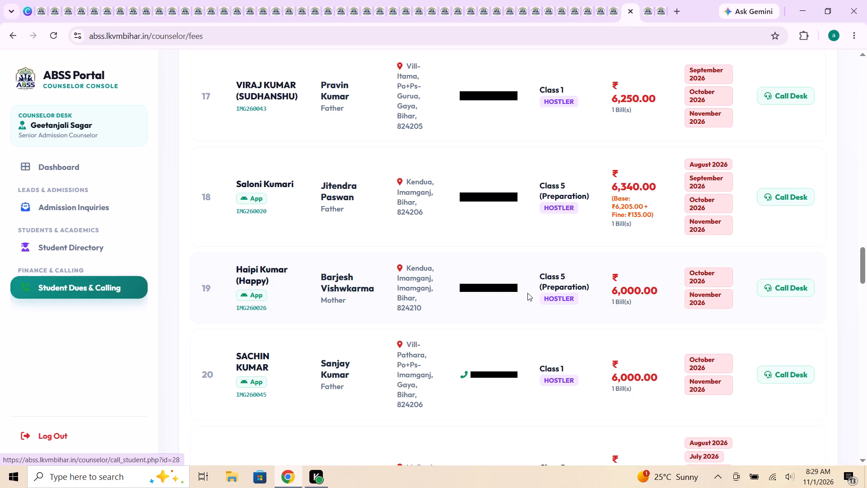
Open the call desk for the Class 5 hostel student listed 19th and check the outstanding invoices and recent payment history.
left_click(772, 290)
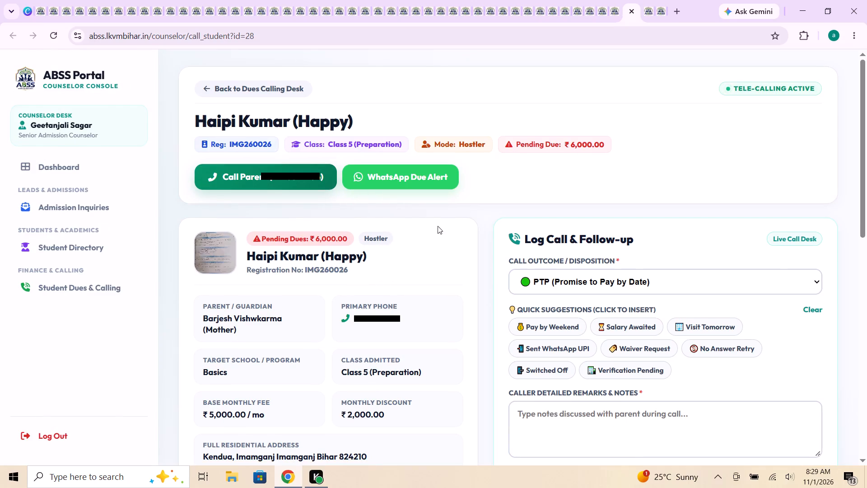
scroll(475, 213, "down", 1)
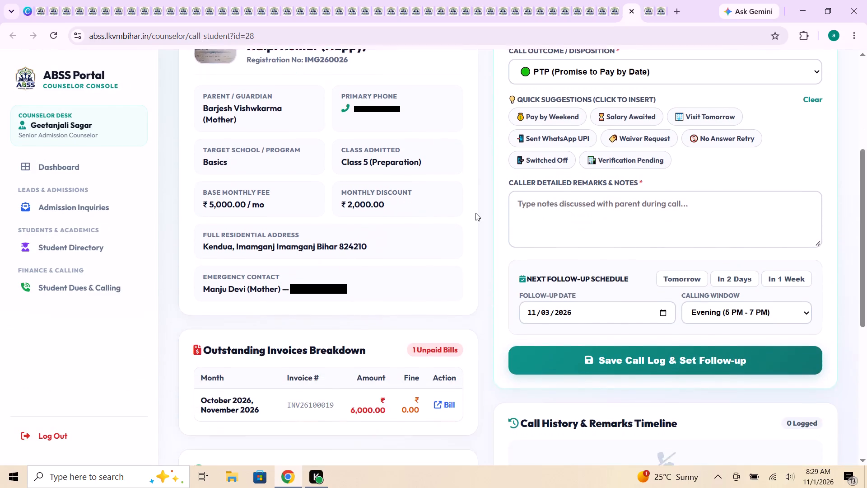
scroll(475, 213, "down", 2)
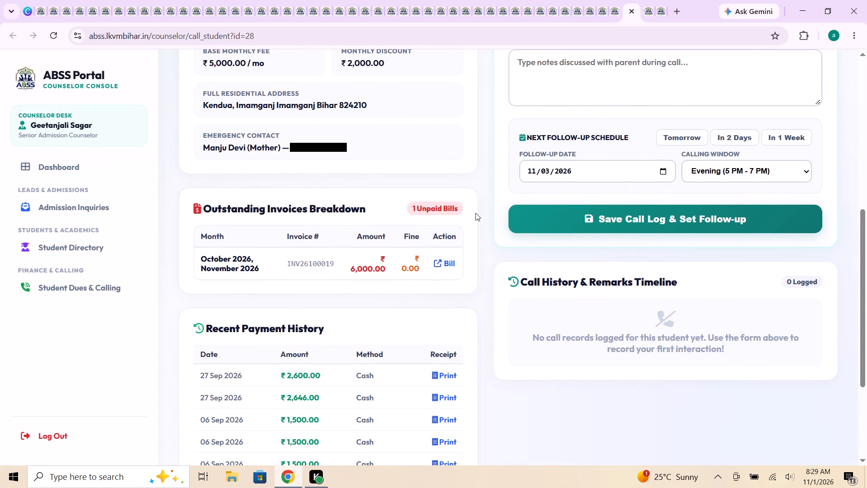
Open the student's unpaid October–November 2026 bill and examine its fee lines and total amount due.
left_click(450, 262)
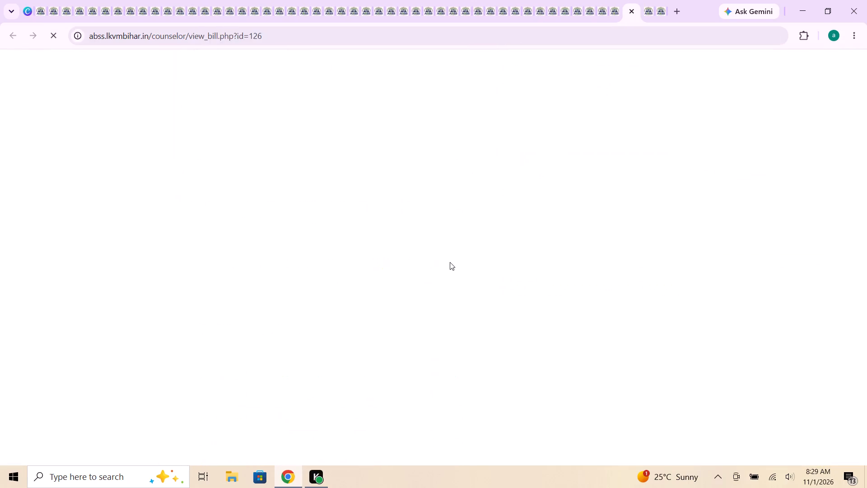
scroll(428, 208, "down", 2)
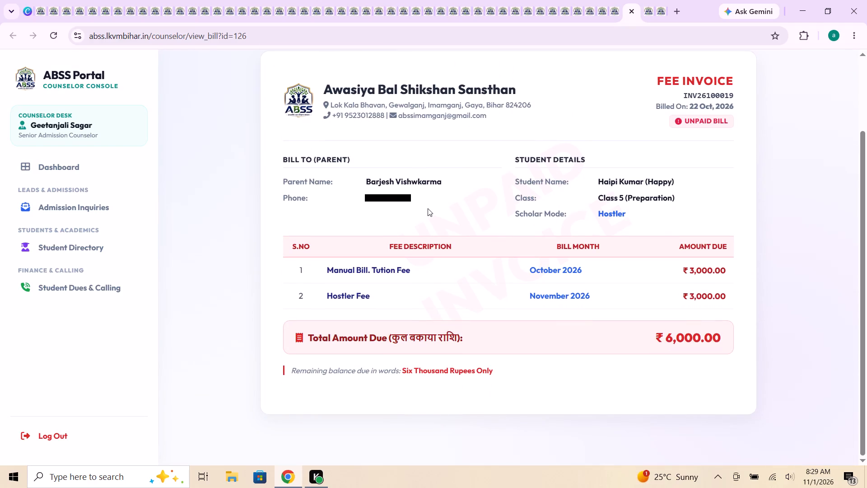
scroll(428, 208, "down", 1)
scroll(643, 270, "up", 6)
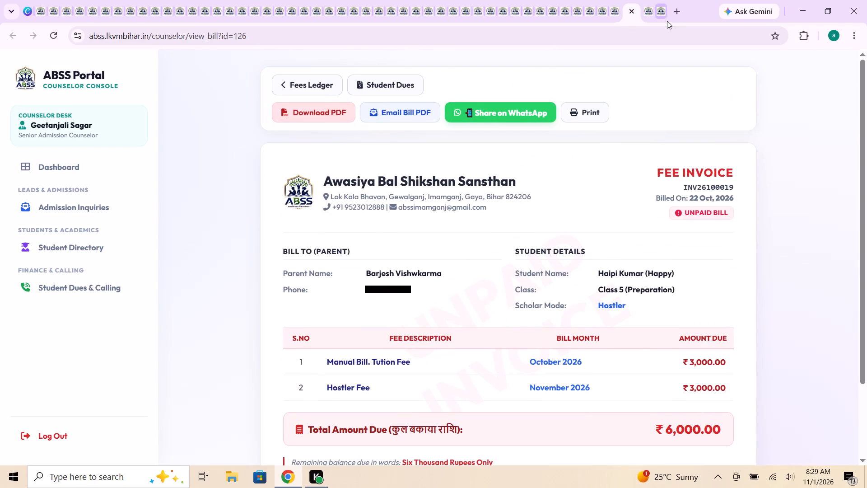
Close the browser window.
left_click(852, 10)
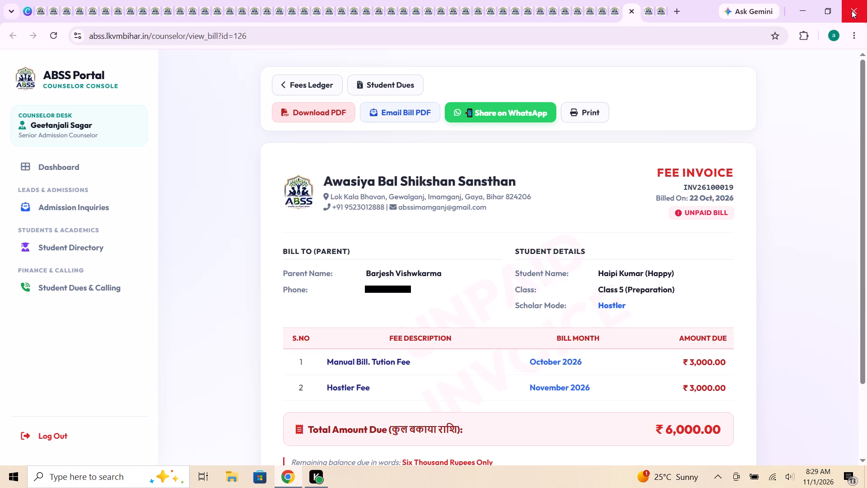